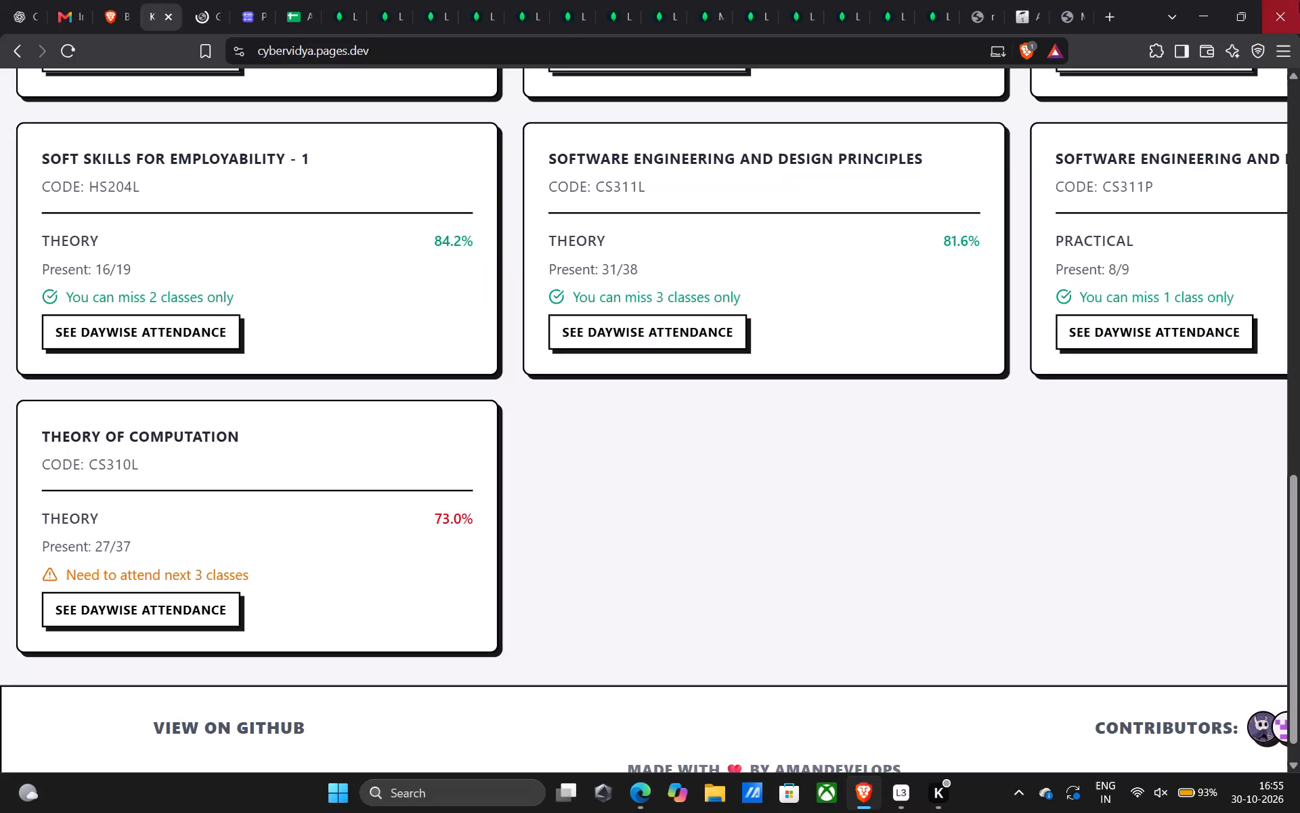
double_click(1299, 1)
triple_click(1290, 5)
click(1290, 5)
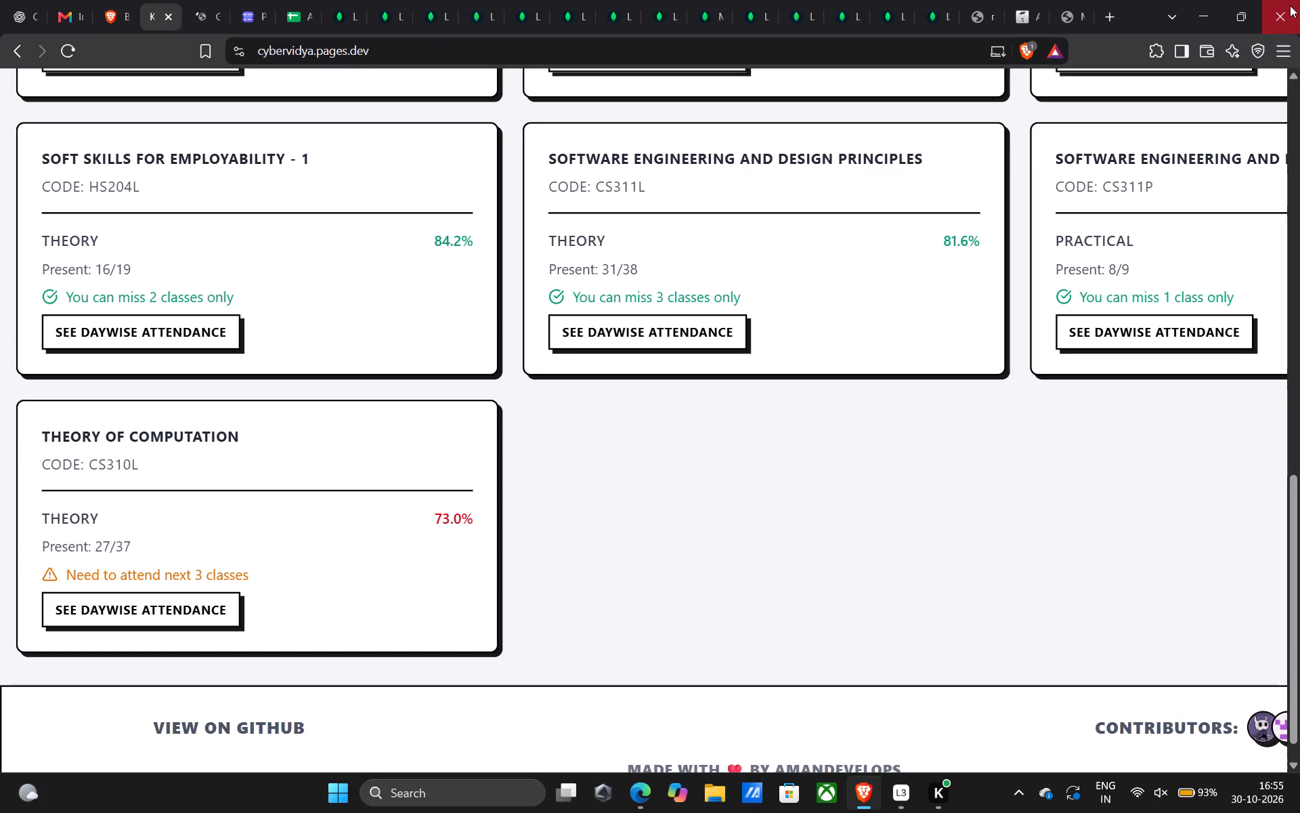
triple_click(1290, 5)
triple_click(1290, 5)
triple_click(1290, 5)
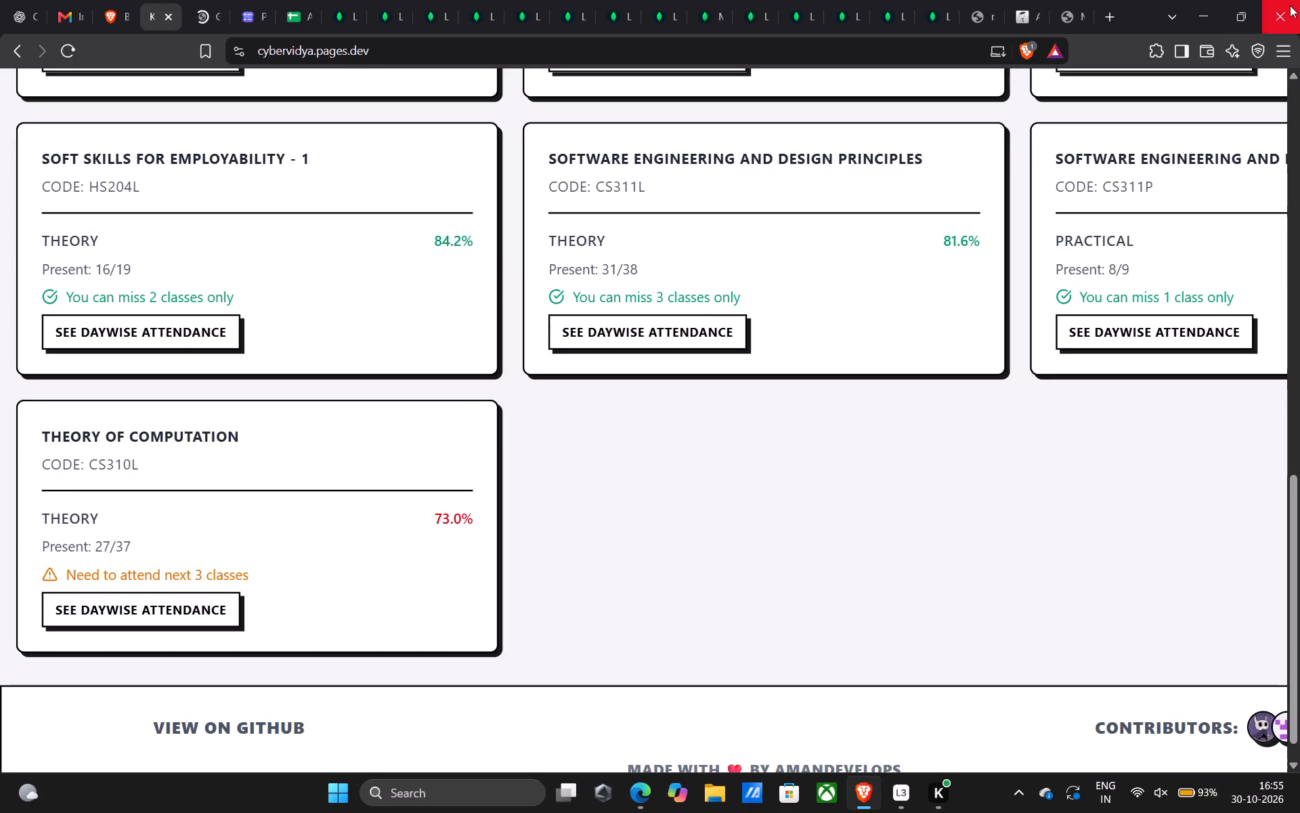
triple_click(1290, 5)
triple_click(1290, 5)
triple_click(1290, 5)
click(1290, 5)
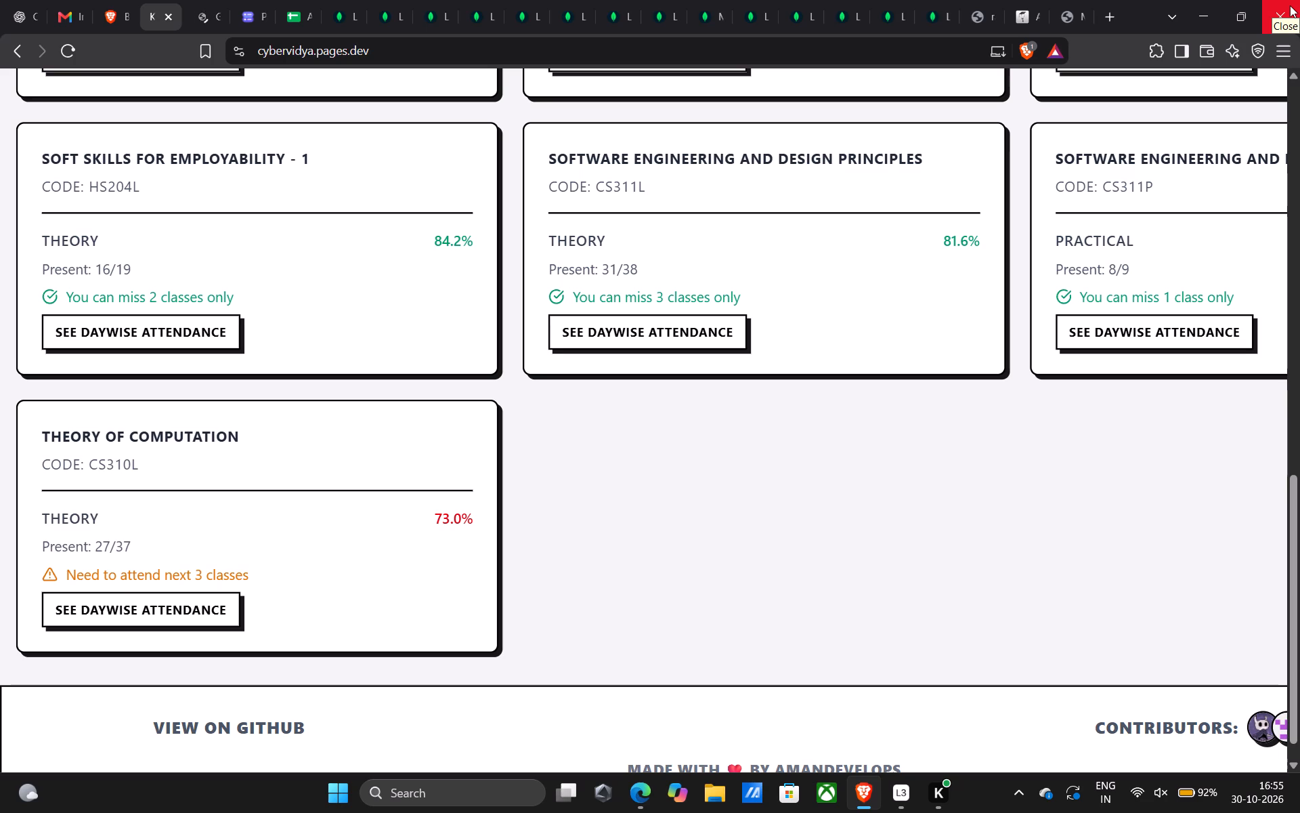
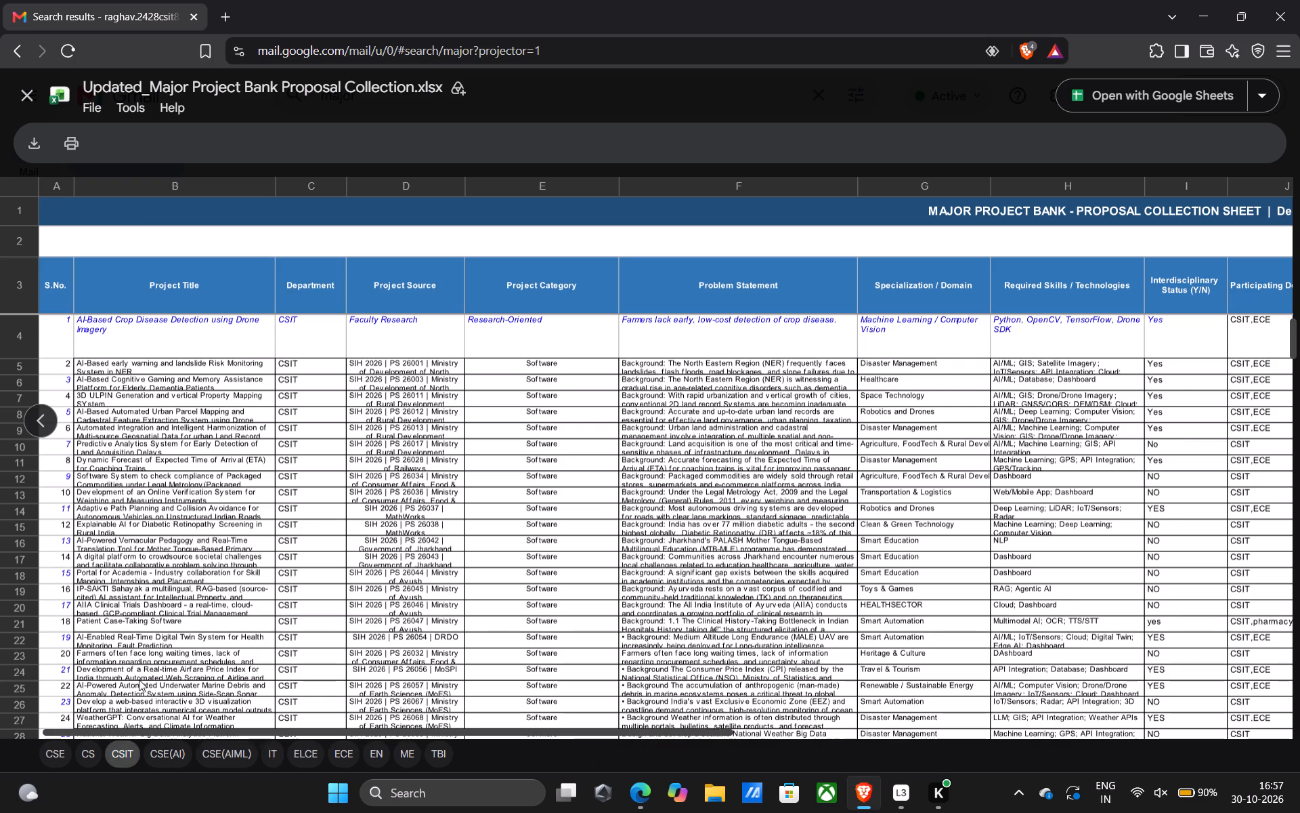
Copy the project title "Retrieval-Augmented Academic Research Assistant" from the CSIT sheet of the project bank and leave the attachment preview.
scroll(139, 680, down, 10)
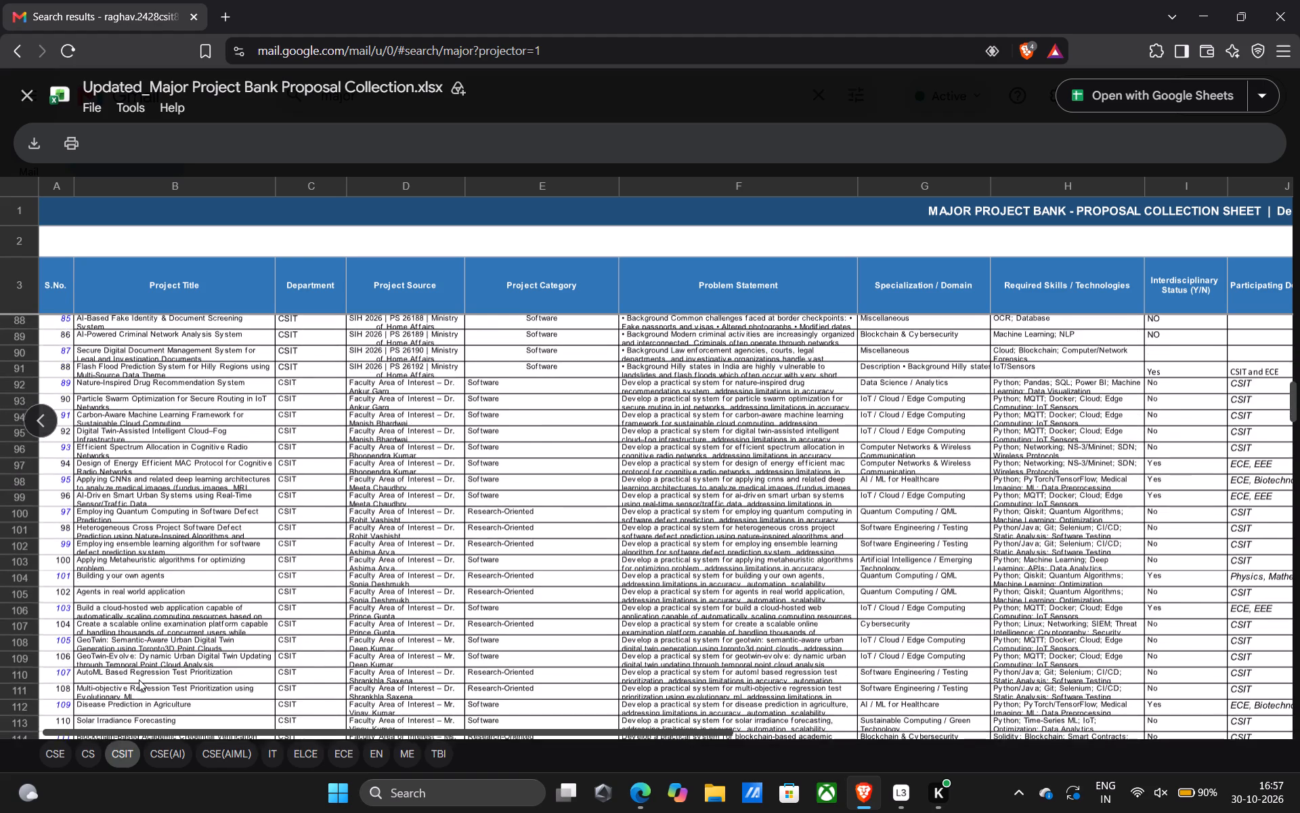
scroll(139, 680, down, 8)
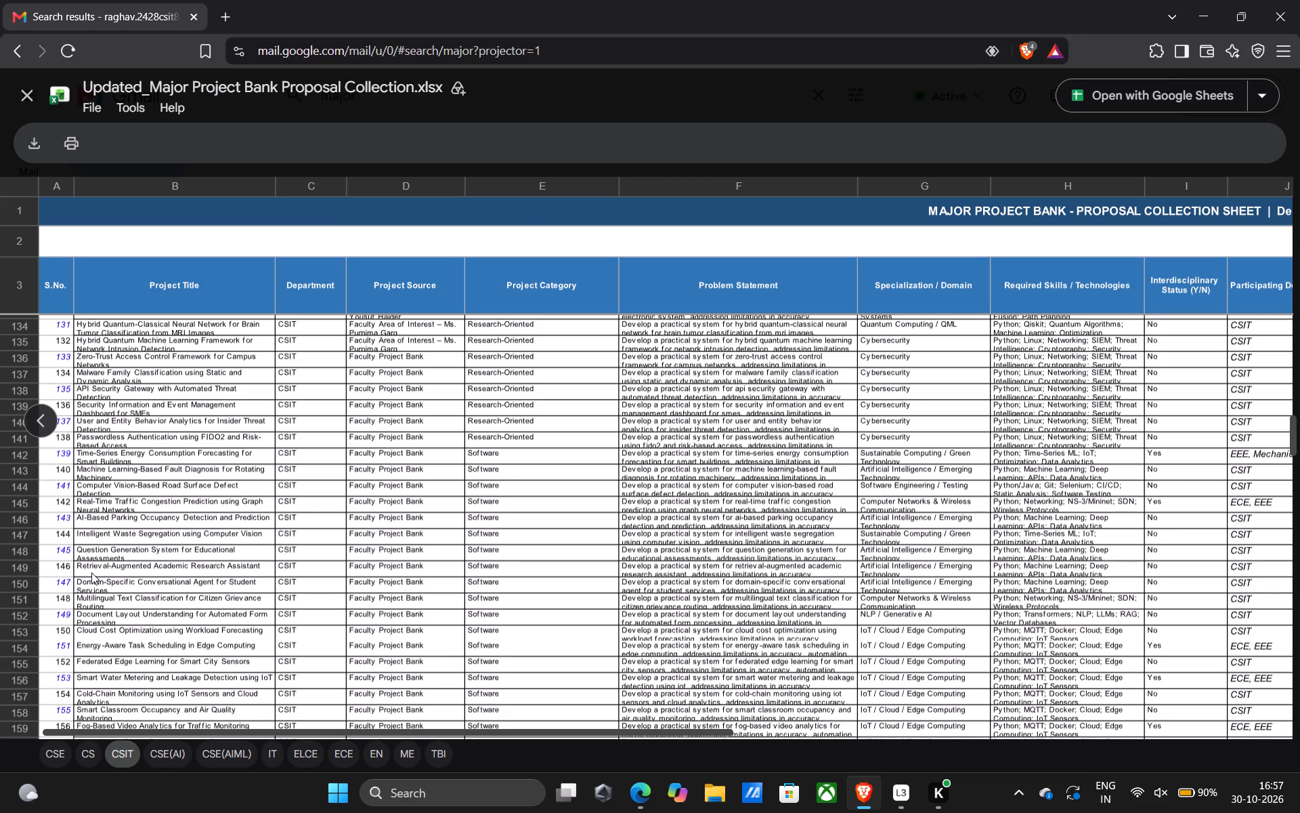
triple_click(129, 570)
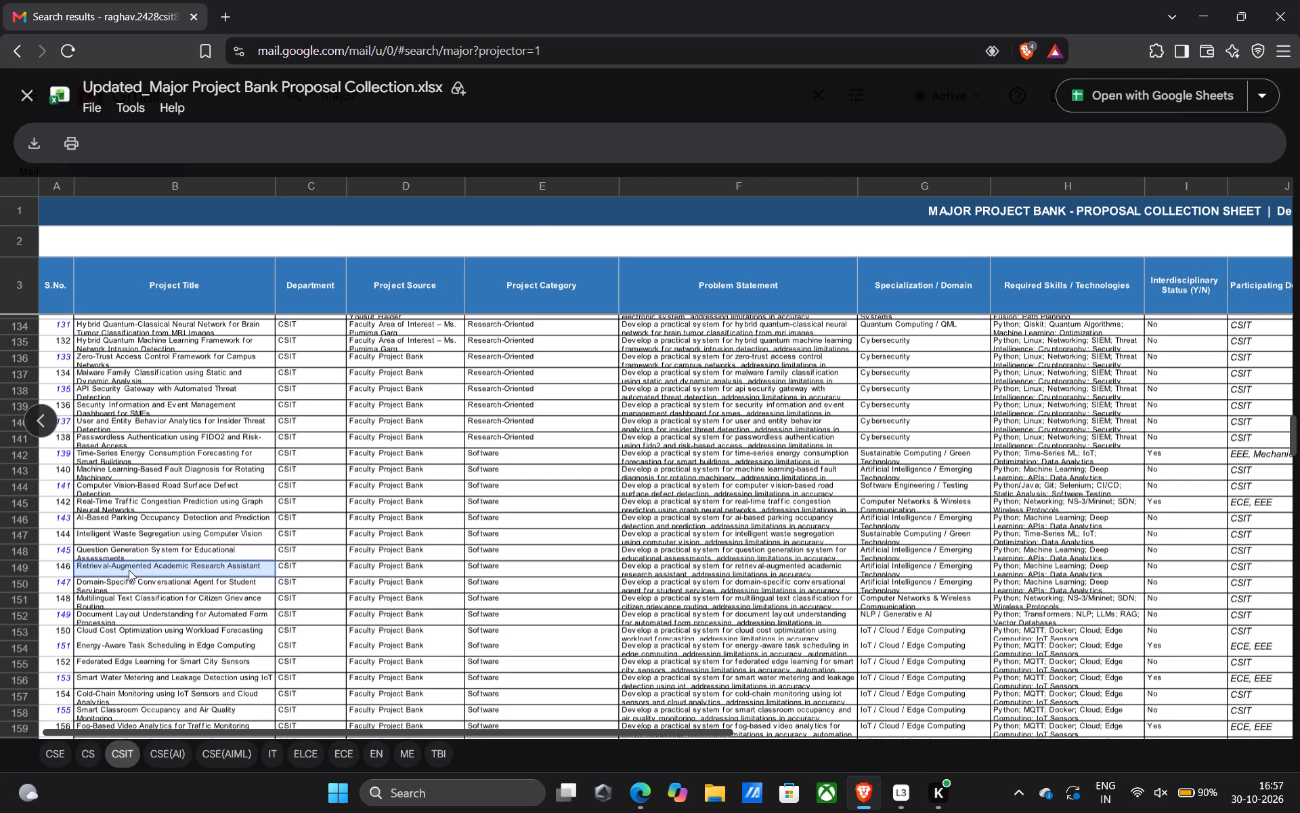
right_click(129, 570)
key(ctrl+c)
click(15, 55)
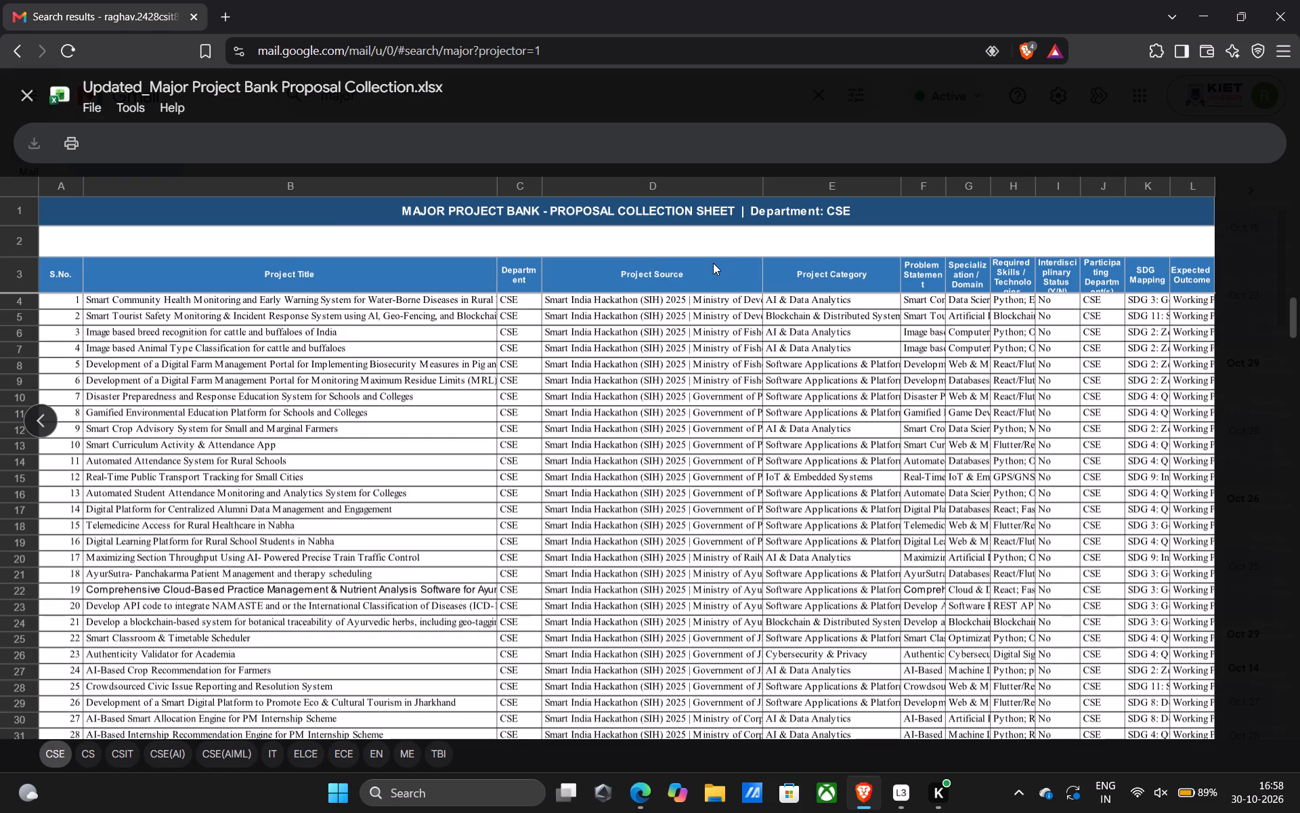
Browse the project proposals in the Major Project Bank workbook, covering the CSE sheet and the CSIT sheet.
scroll(402, 517, down, 6)
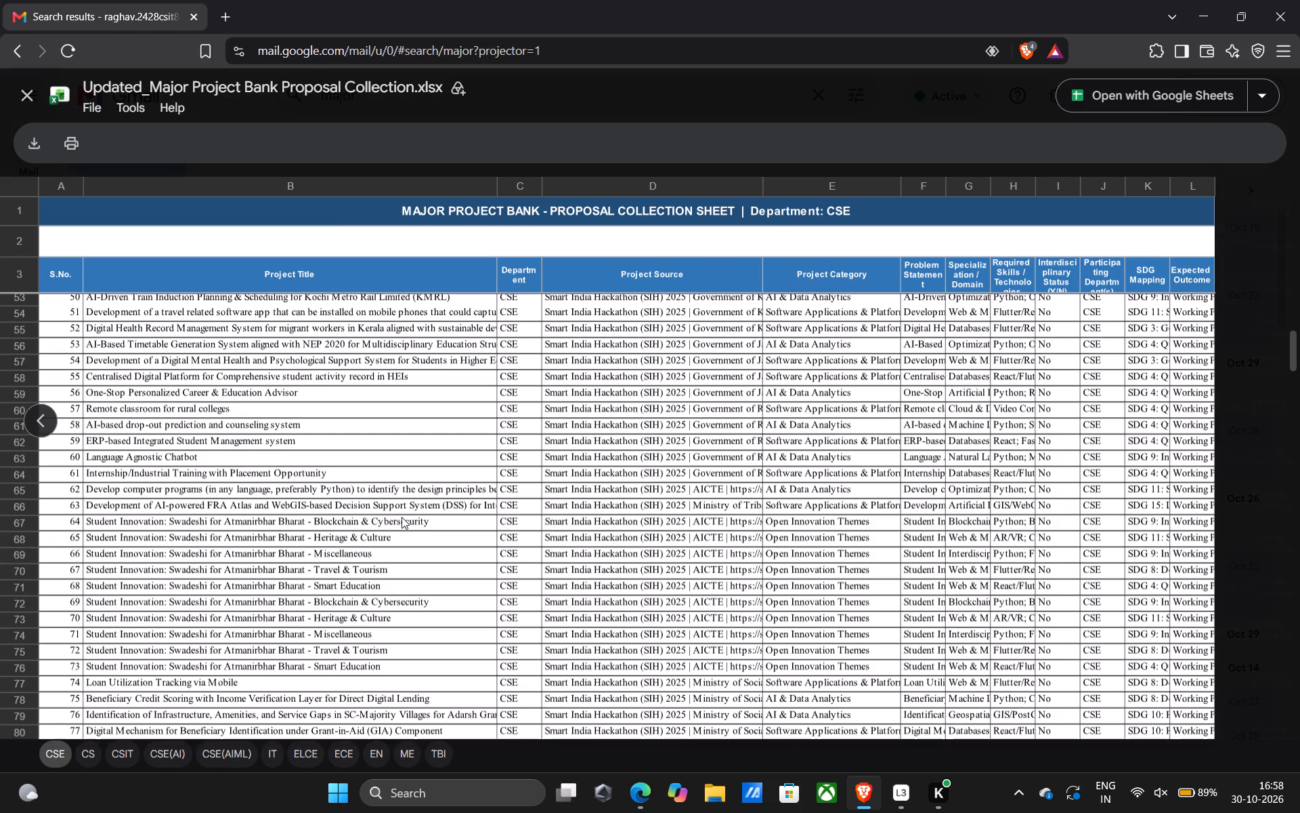
click(123, 751)
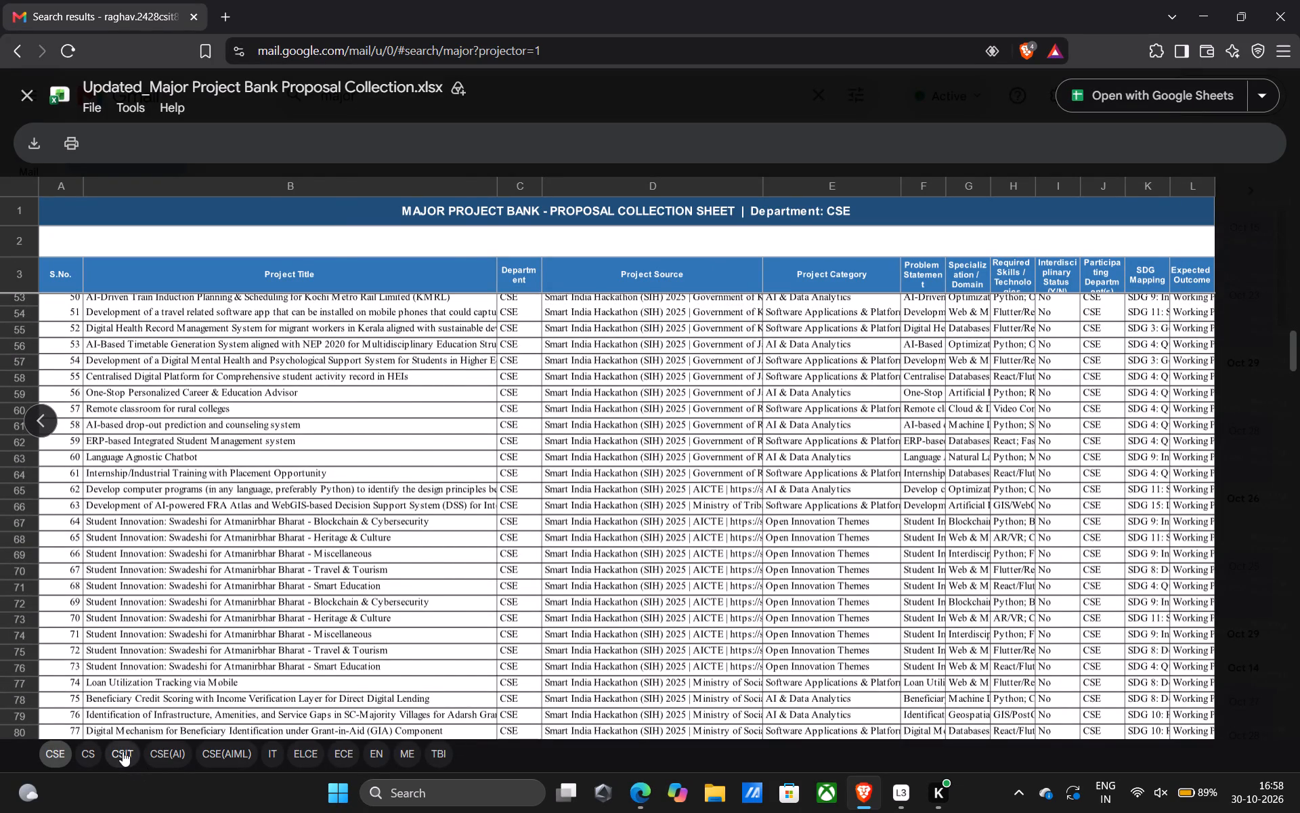
scroll(195, 587, down, 7)
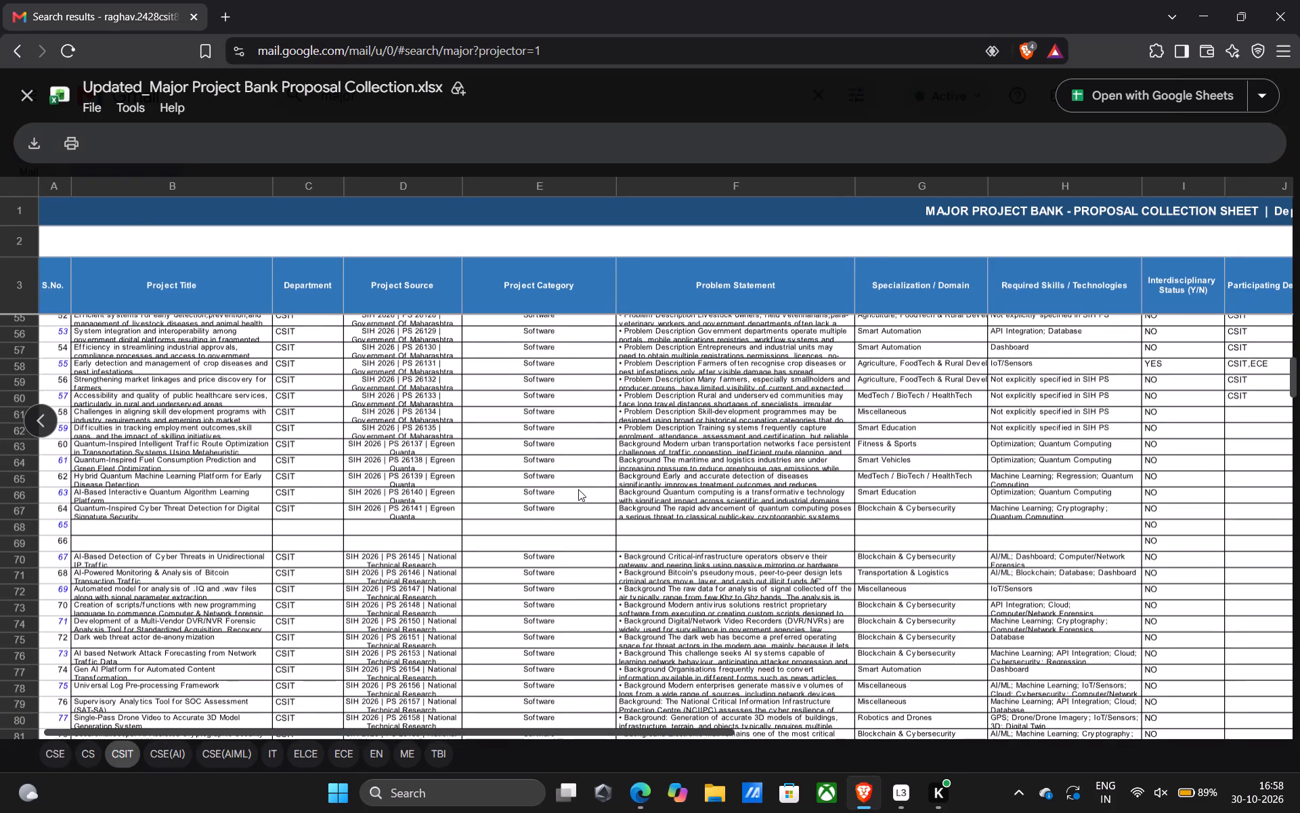
scroll(350, 551, down, 11)
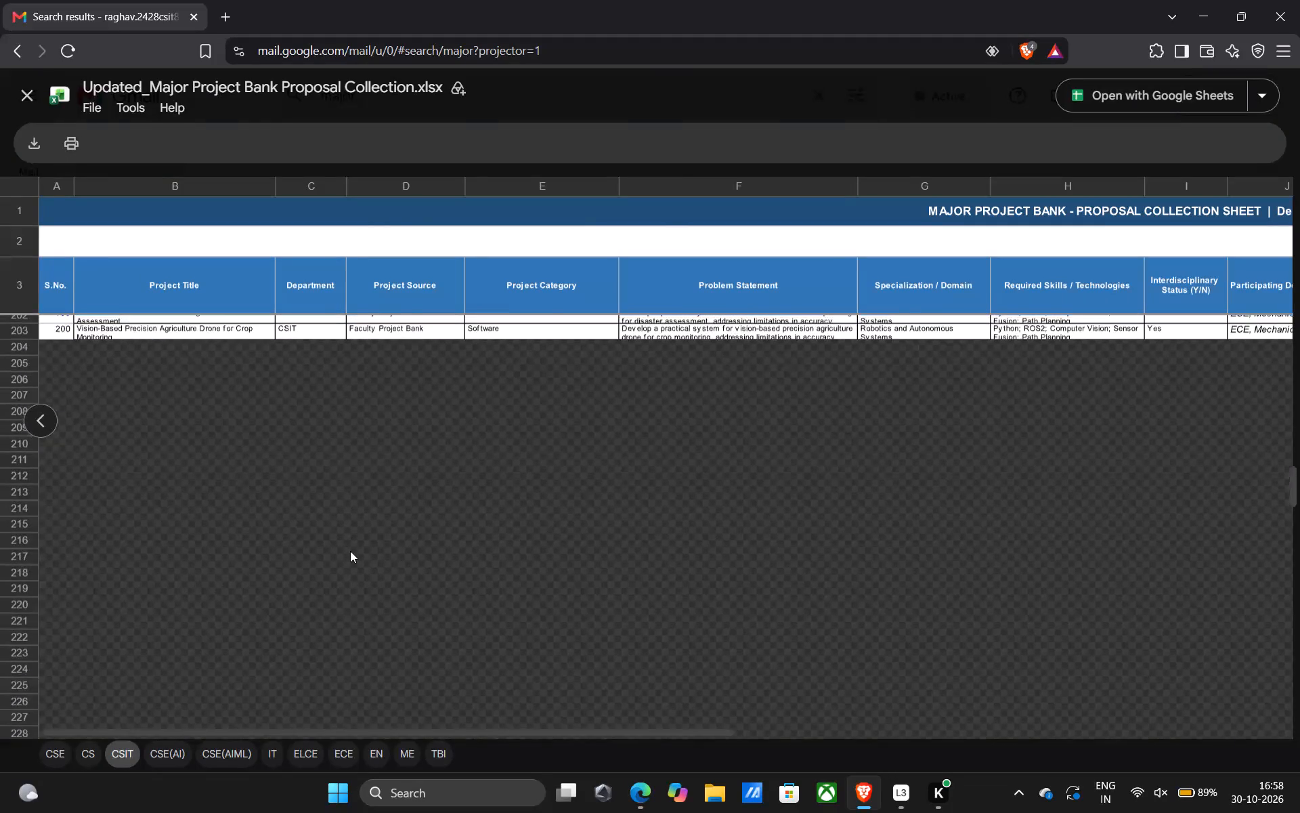
scroll(350, 551, up, 4)
scroll(262, 514, up, 1)
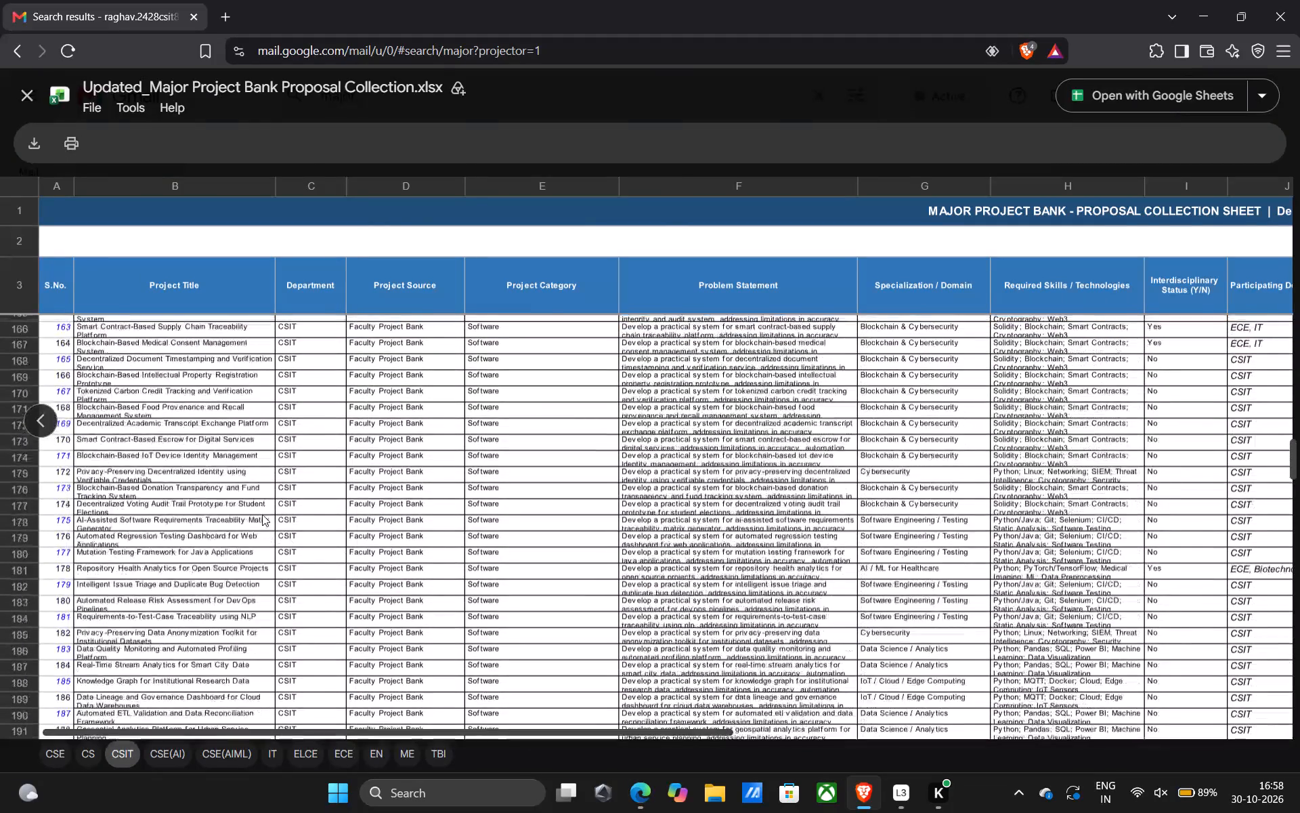
scroll(262, 514, up, 3)
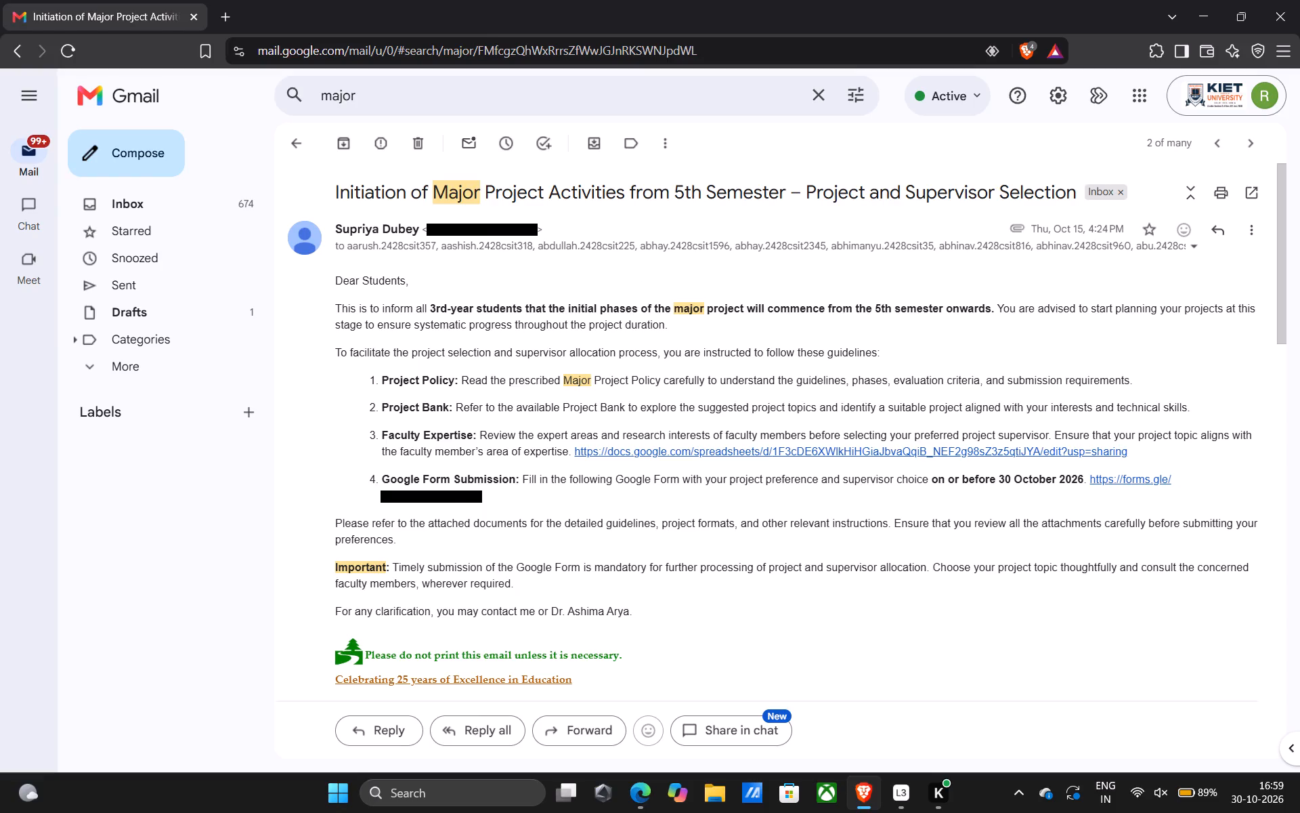
Open the Google Form submission link in the email about initiating major project activities and supervisor selection.
click(452, 501)
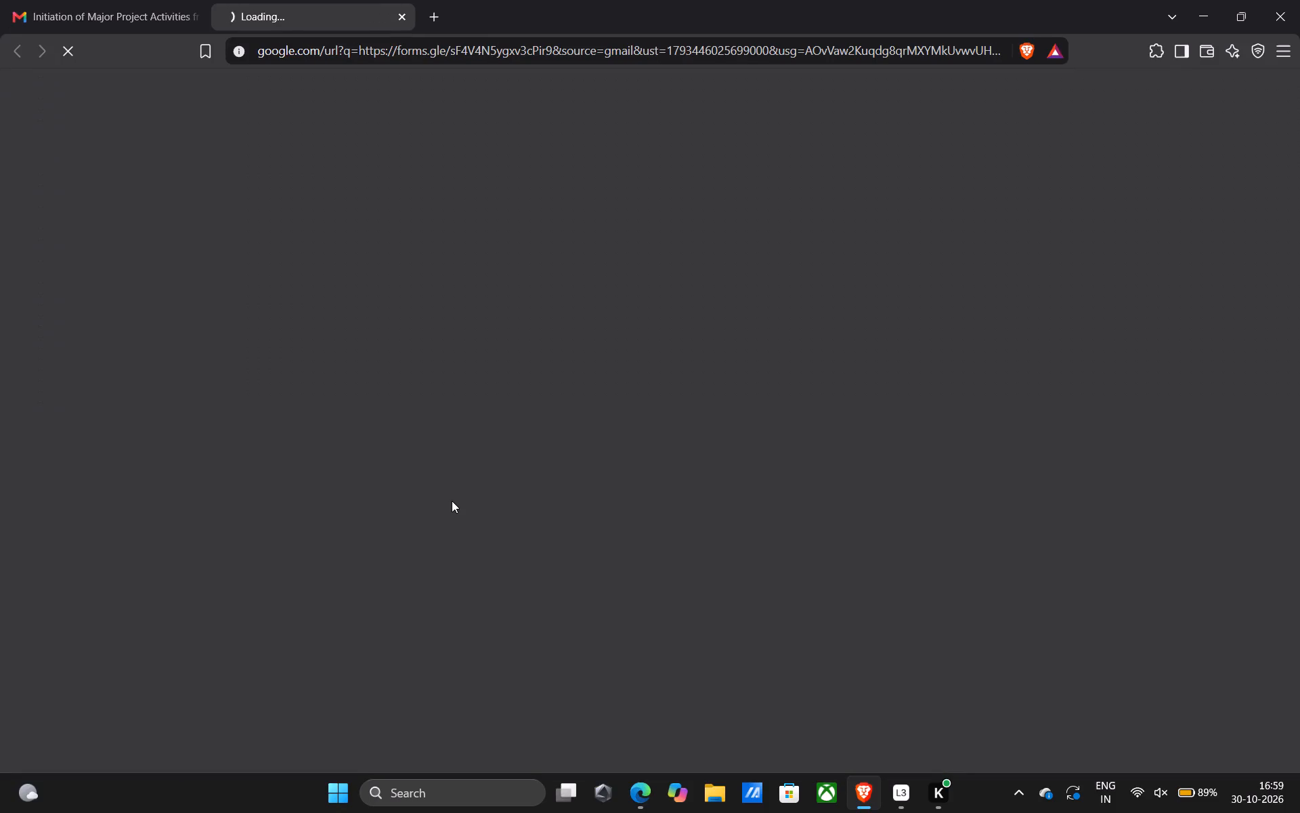
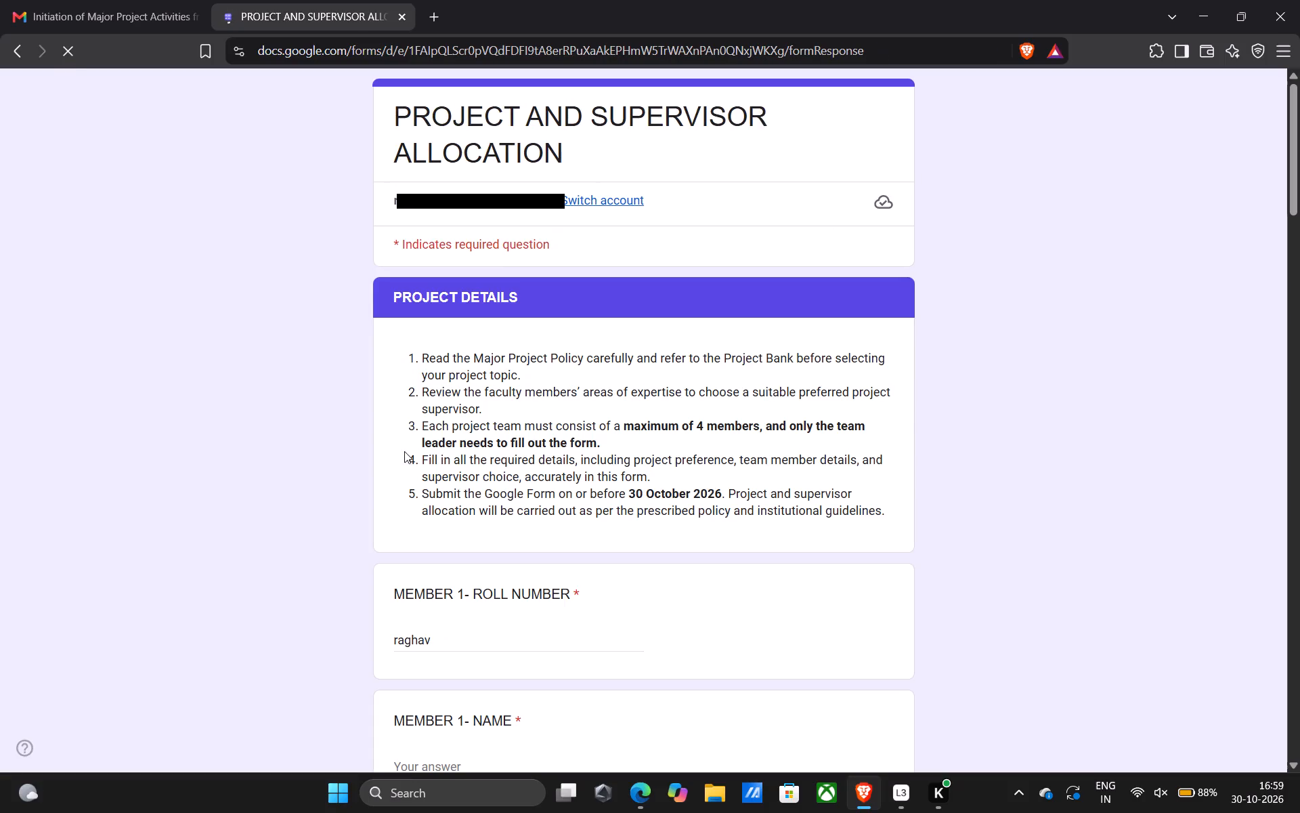
Replace the existing text in the Member 1 roll number answer with the member's roll number.
scroll(504, 577, down, 1)
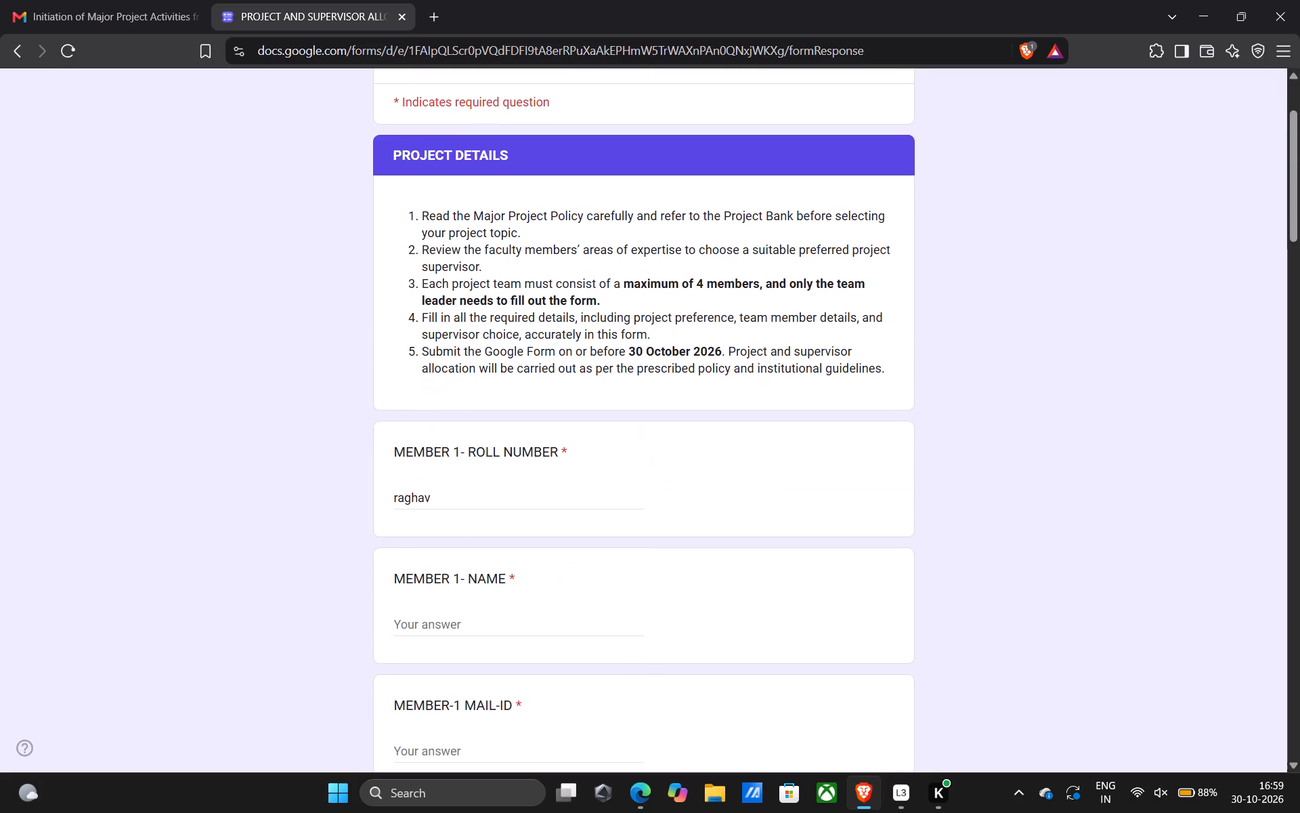
click(450, 502)
key(BackSpace)
key(BackSpace)
key(BackSpace)
key(BackSpace)
key(BackSpace)
key(BackSpace)
key(BackSpace)
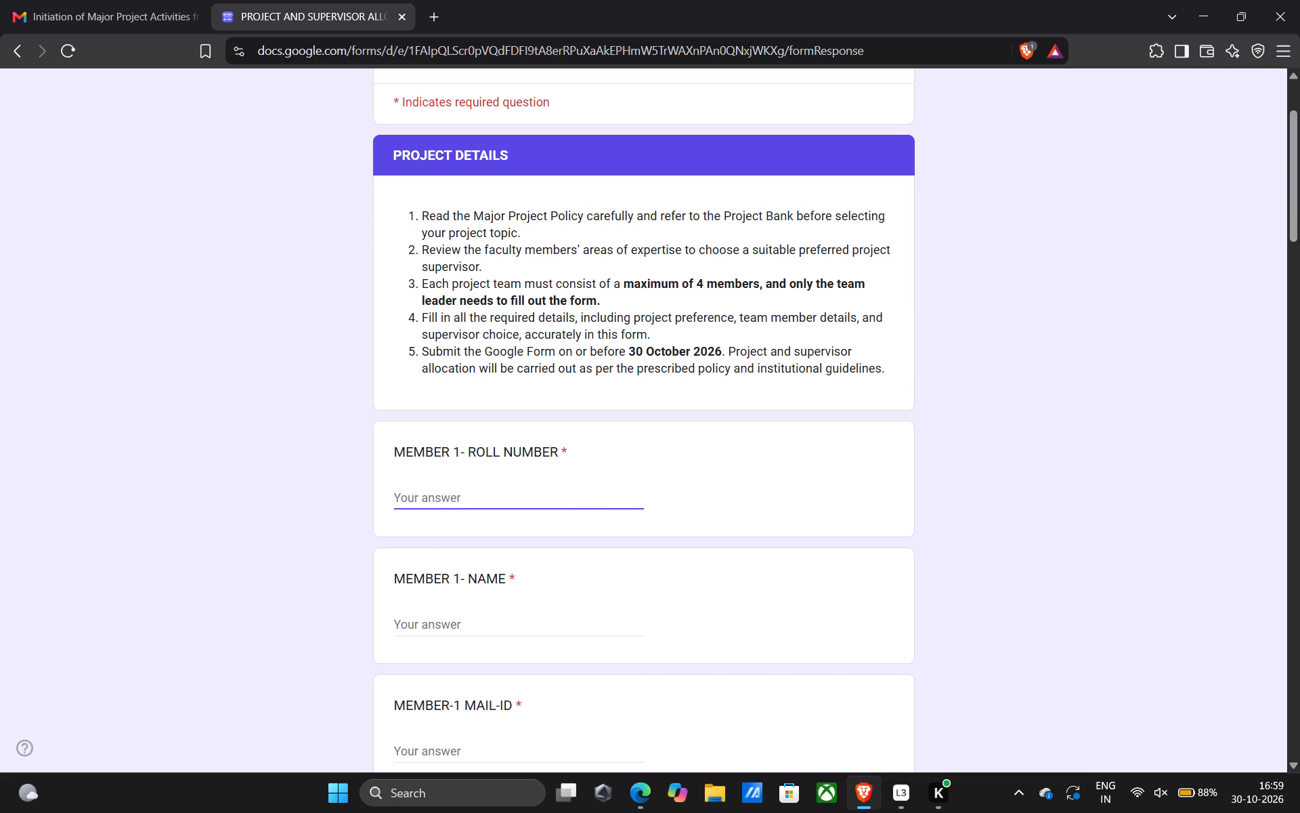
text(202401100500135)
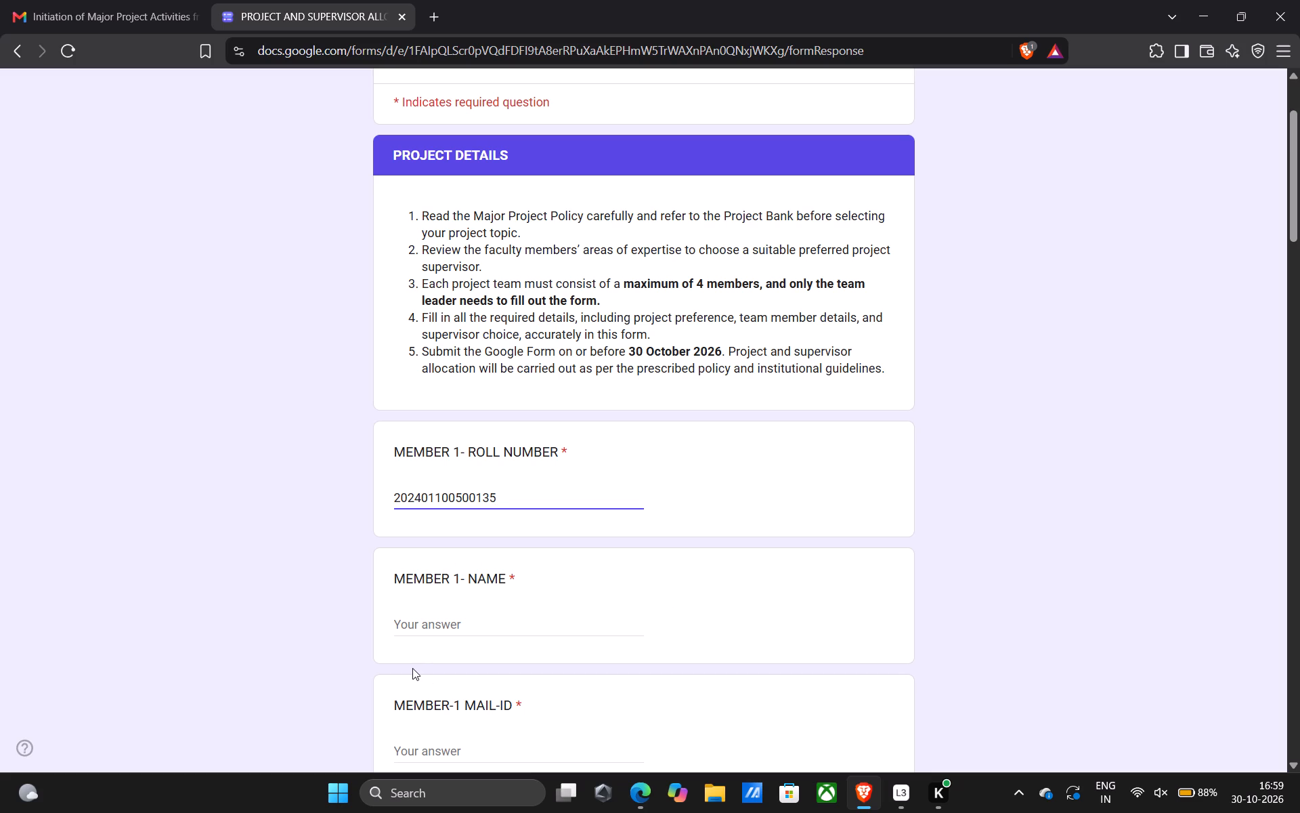
Enter the first member's given name in the Member 1 name answer.
click(464, 620)
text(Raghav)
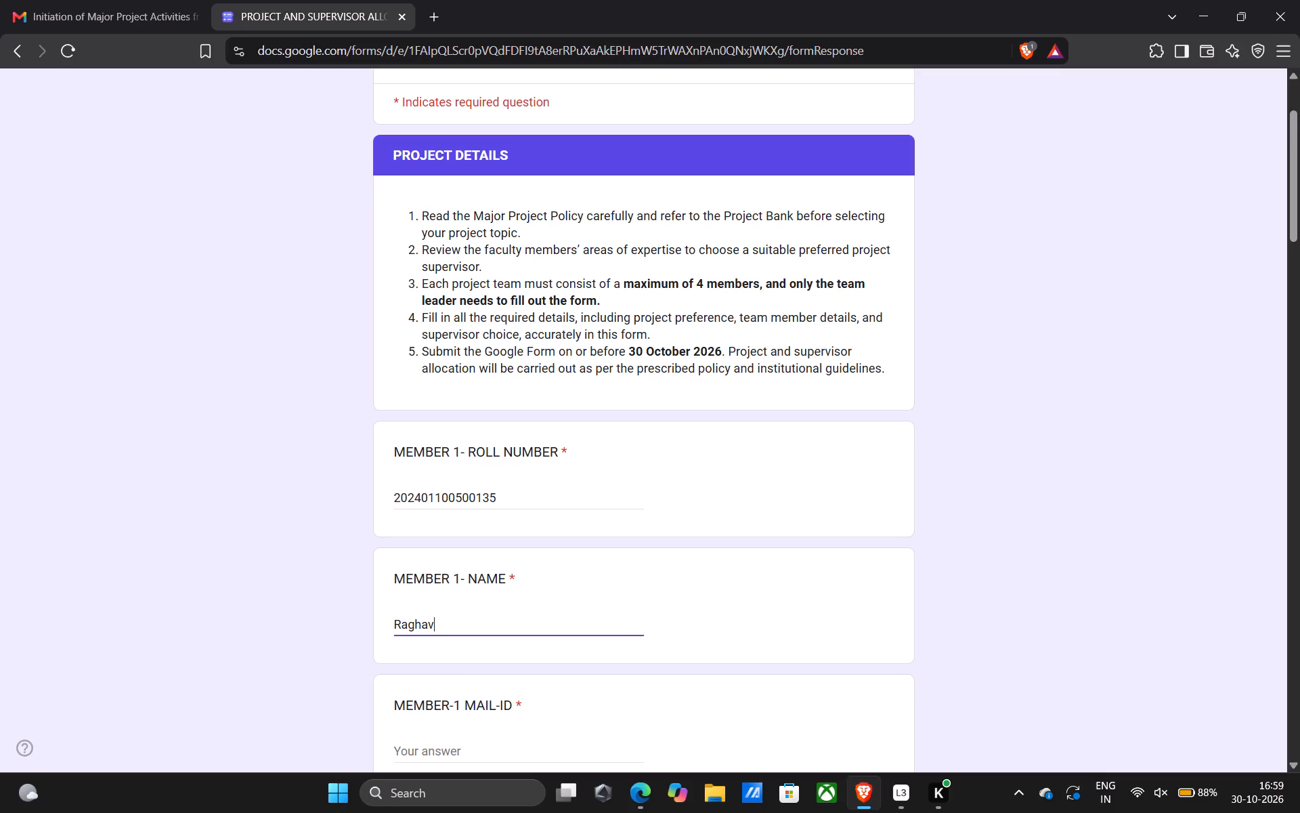
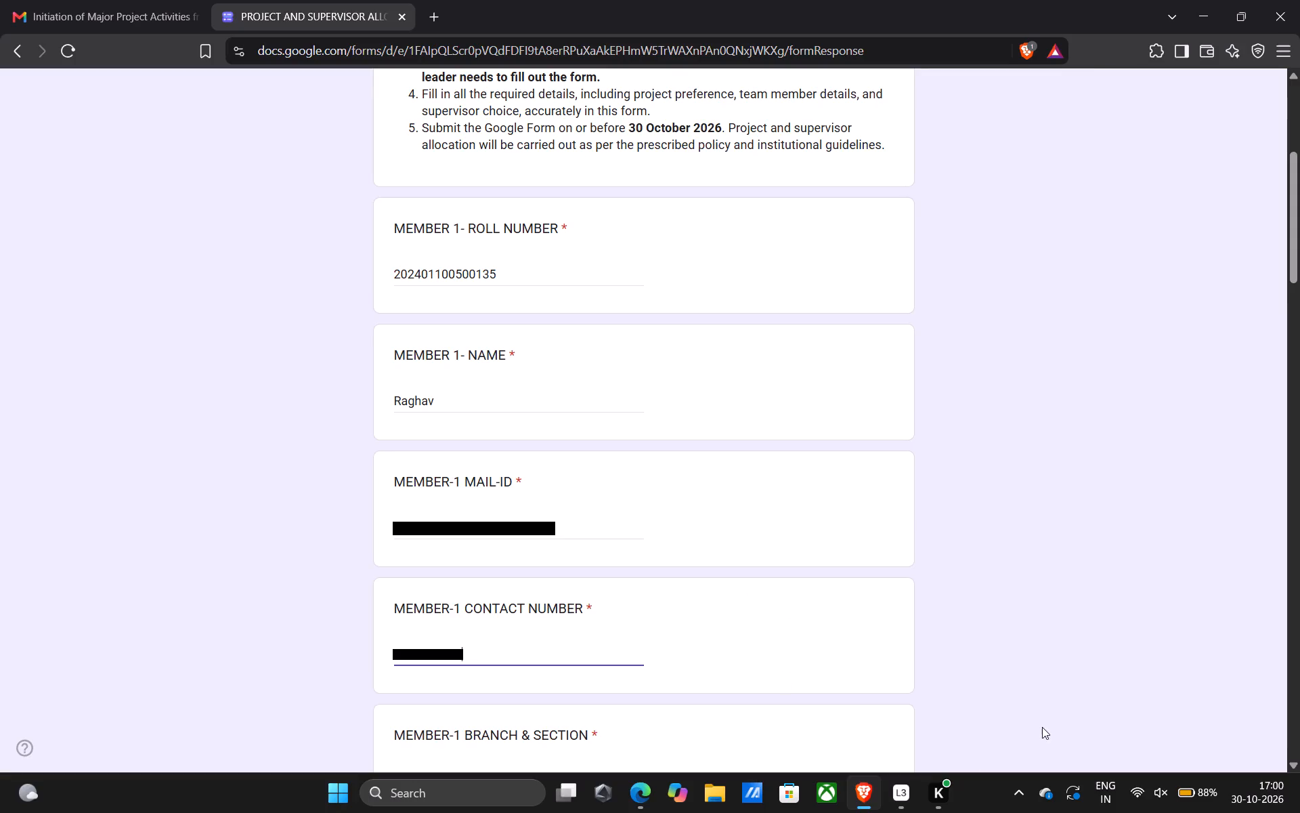
Enter CSIT&B as the Member 1 branch and section answer.
click(1042, 727)
scroll(940, 683, down, 2)
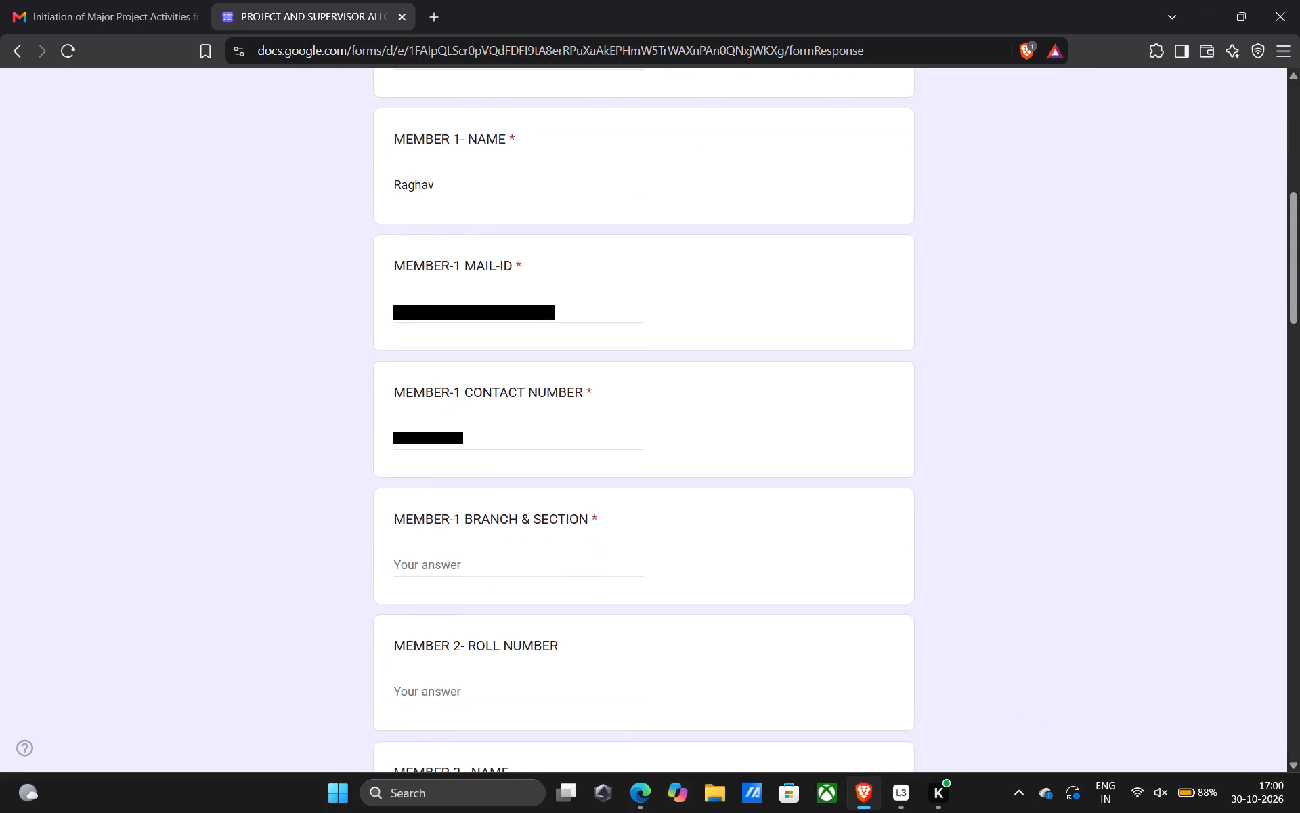
click(508, 569)
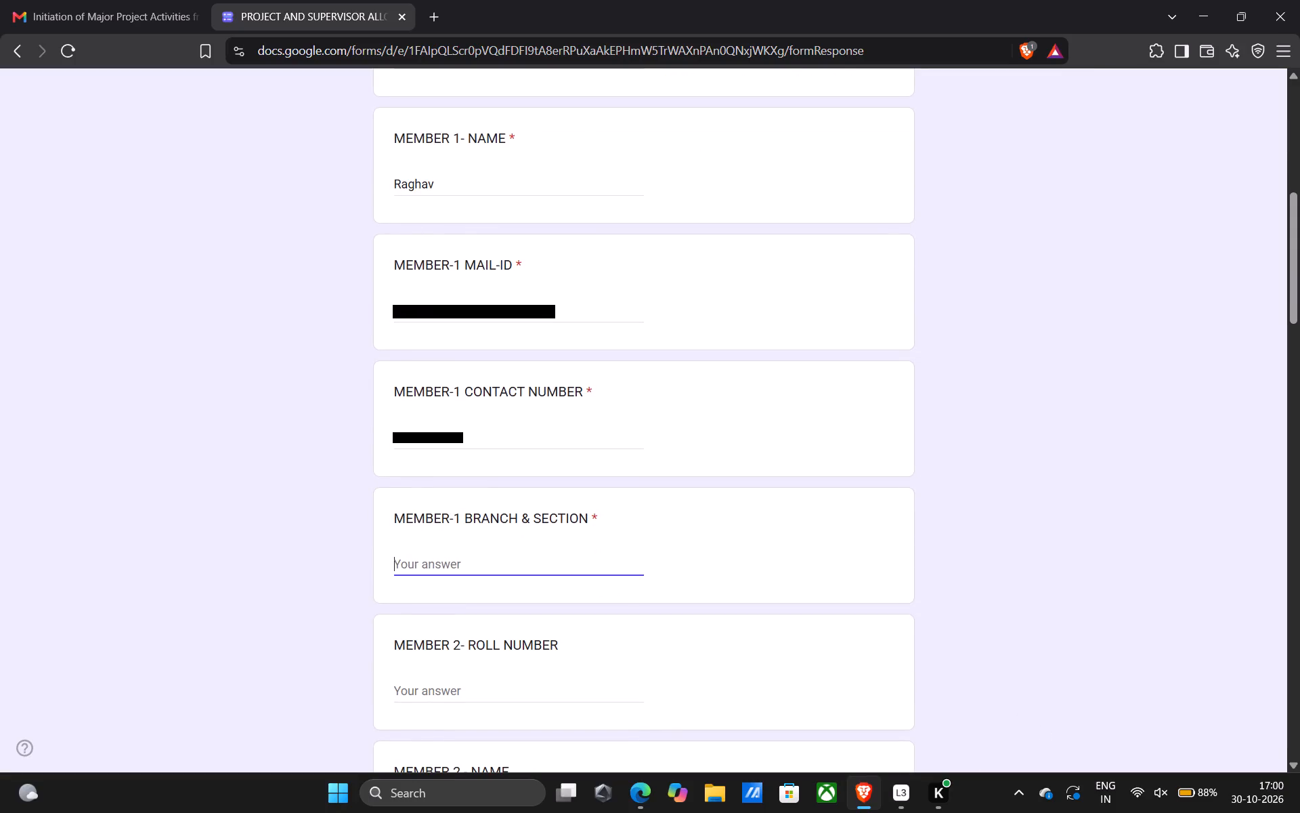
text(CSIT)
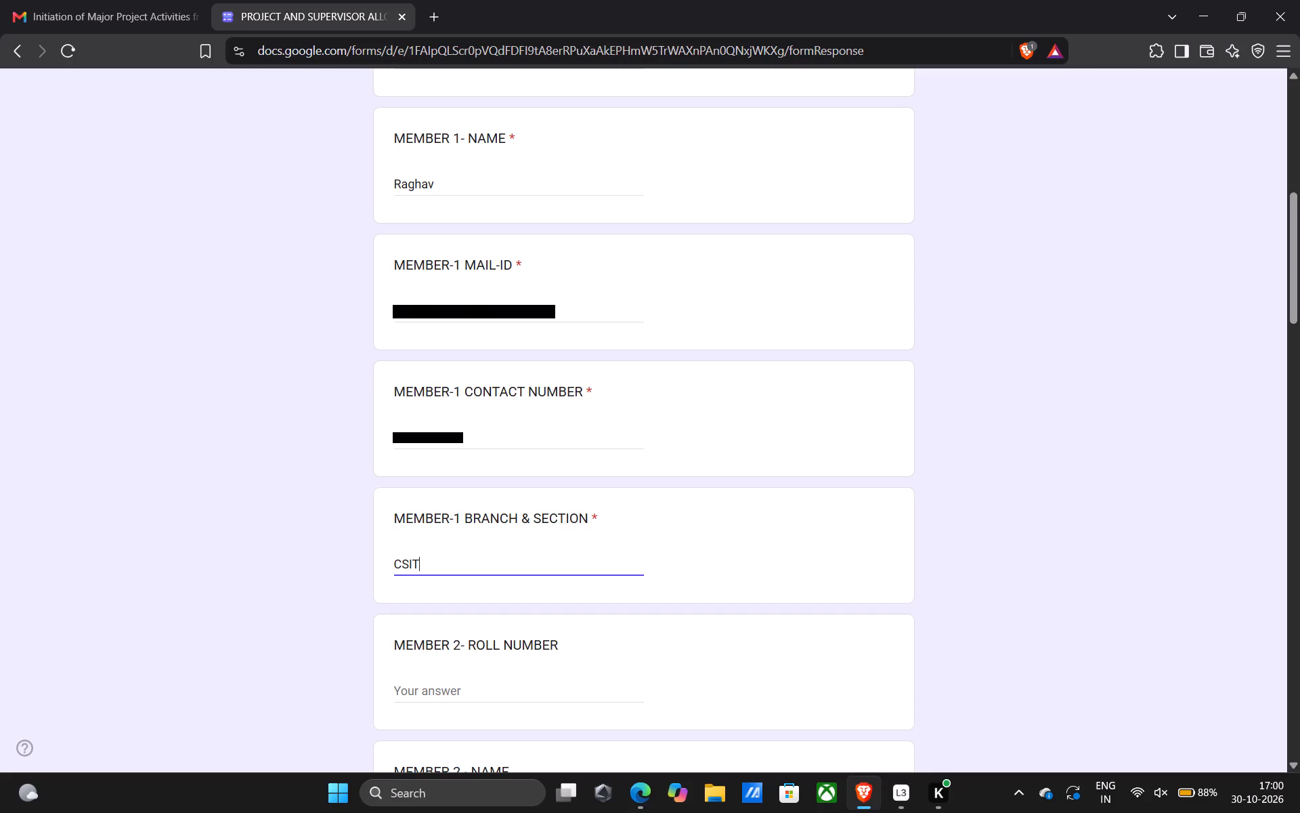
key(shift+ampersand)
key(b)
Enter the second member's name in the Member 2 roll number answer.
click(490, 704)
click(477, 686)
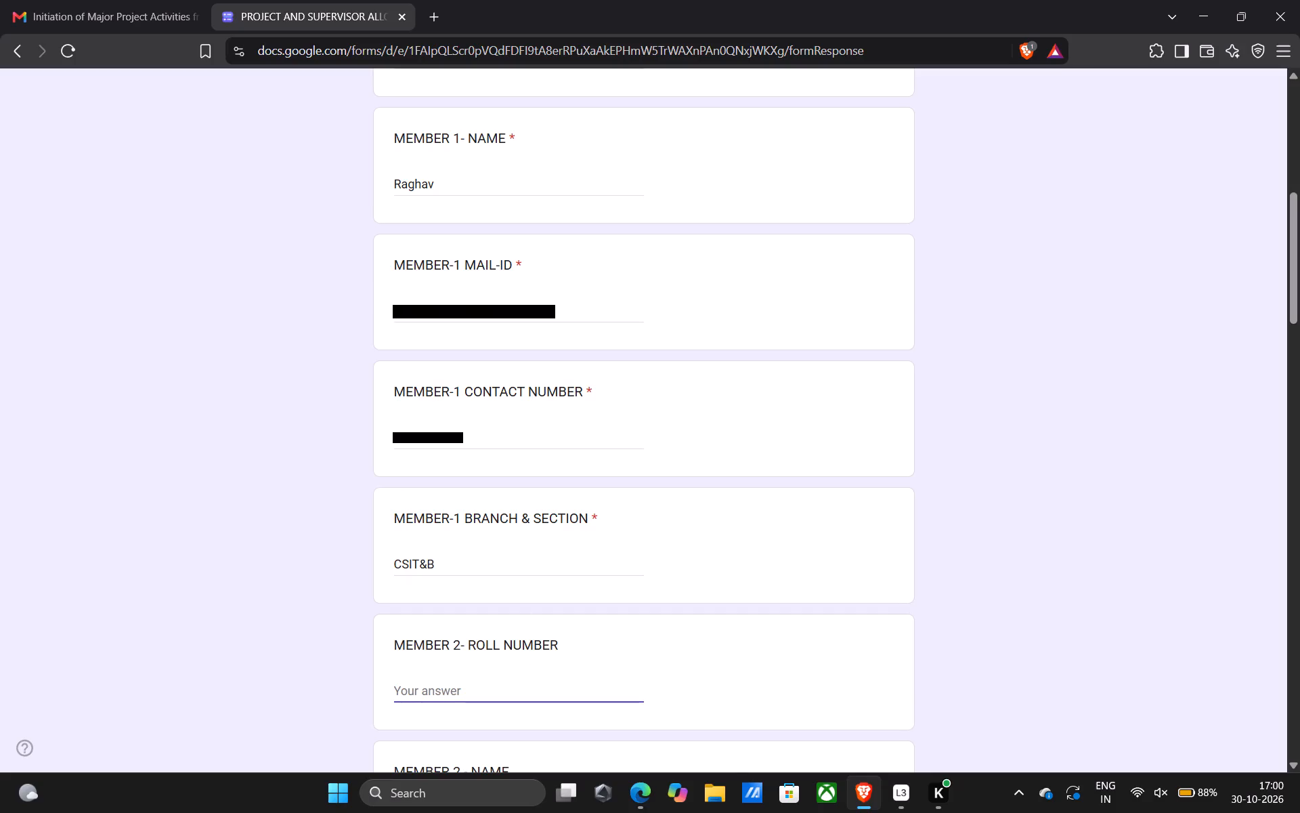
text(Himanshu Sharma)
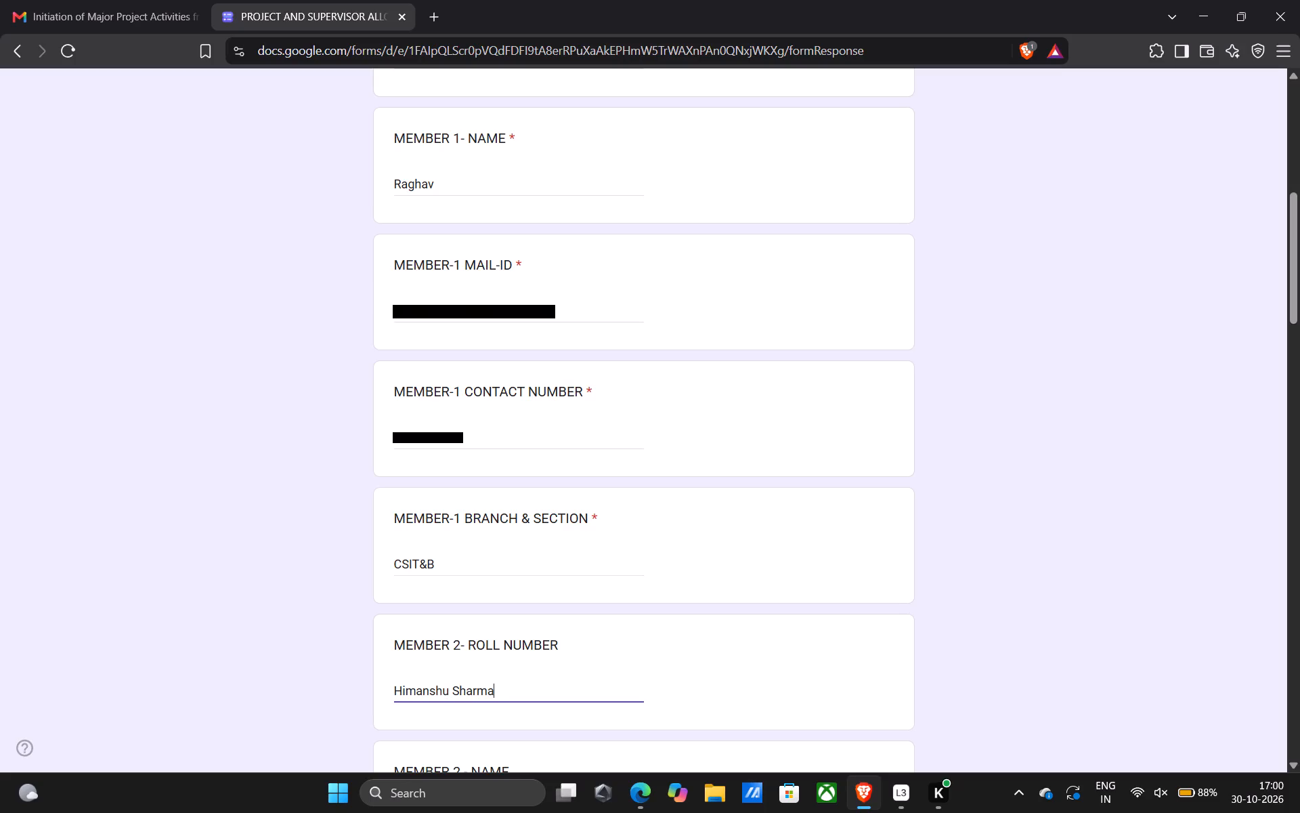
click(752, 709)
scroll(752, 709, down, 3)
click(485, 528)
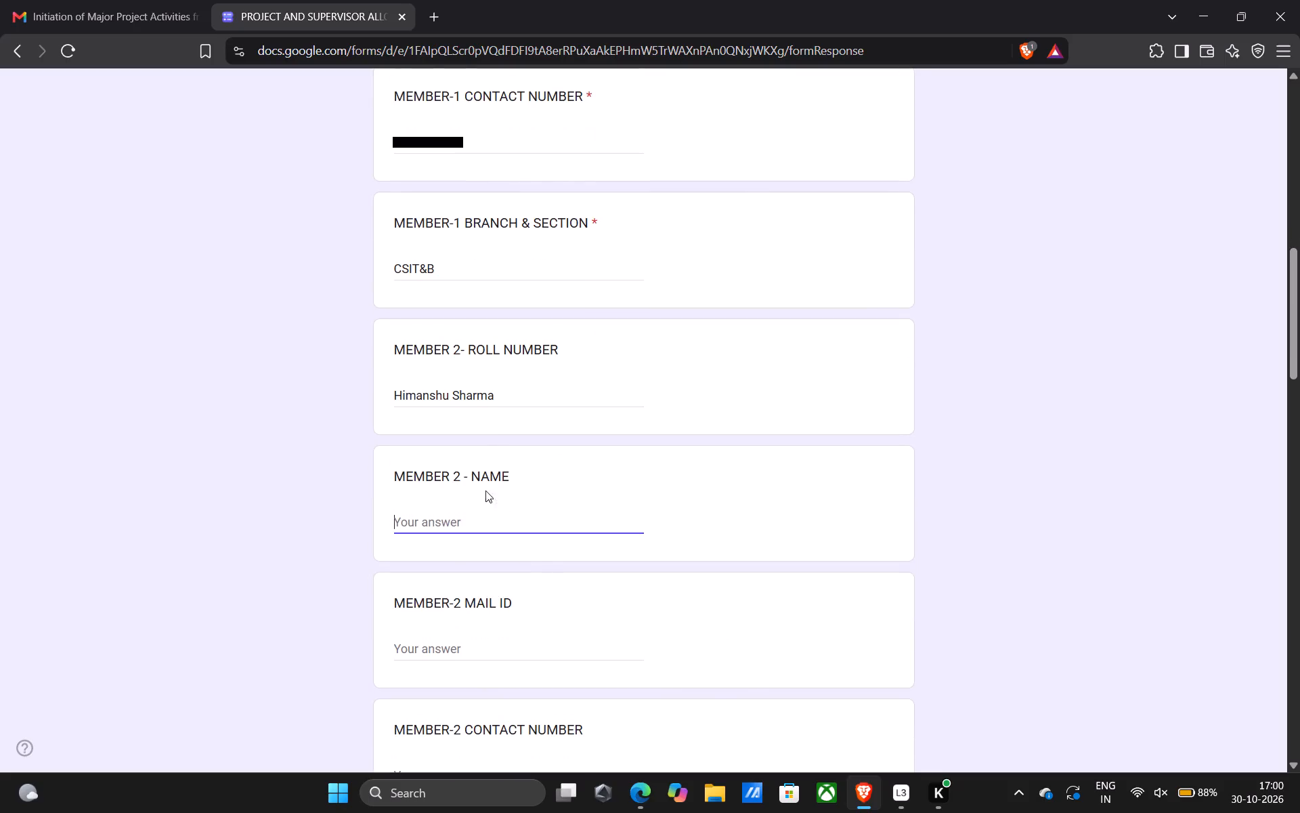
Replace the name in the Member 2 roll number answer with the second member's roll number.
click(496, 388)
double_click(496, 388)
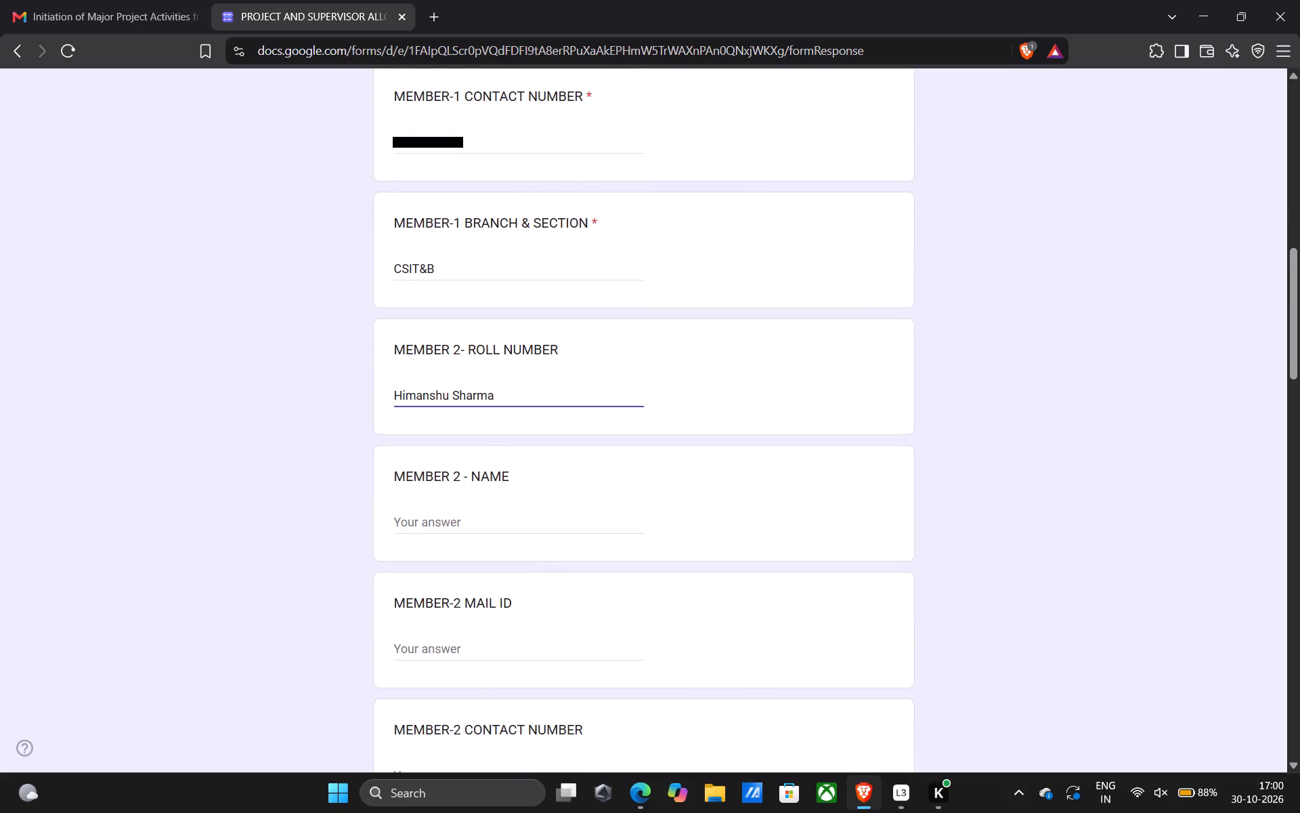
click(496, 388)
key(BackSpace)
key(BackSpace)
key(BackSpace)
key(BackSpace)
key(BackSpace)
key(BackSpace)
key(BackSpace)
key(BackSpace)
key(BackSpace)
key(BackSpace)
key(BackSpace)
key(BackSpace)
key(BackSpace)
key(BackSpace)
key(BackSpace)
key(BackSpace)
key(BackSpace)
key(BackSpace)
key(BackSpace)
key(BackSpace)
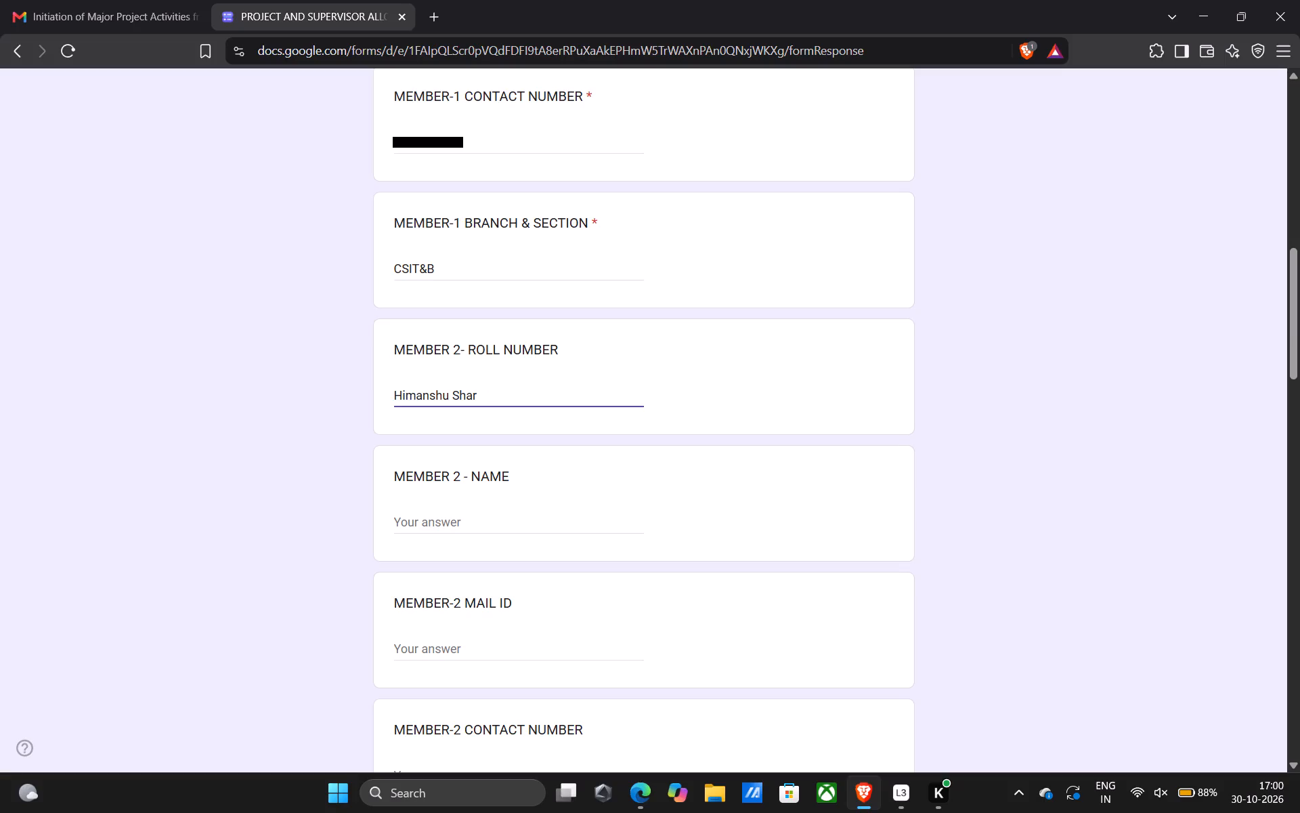
key(BackSpace)
key(BackSpace)
key(BackSpace)
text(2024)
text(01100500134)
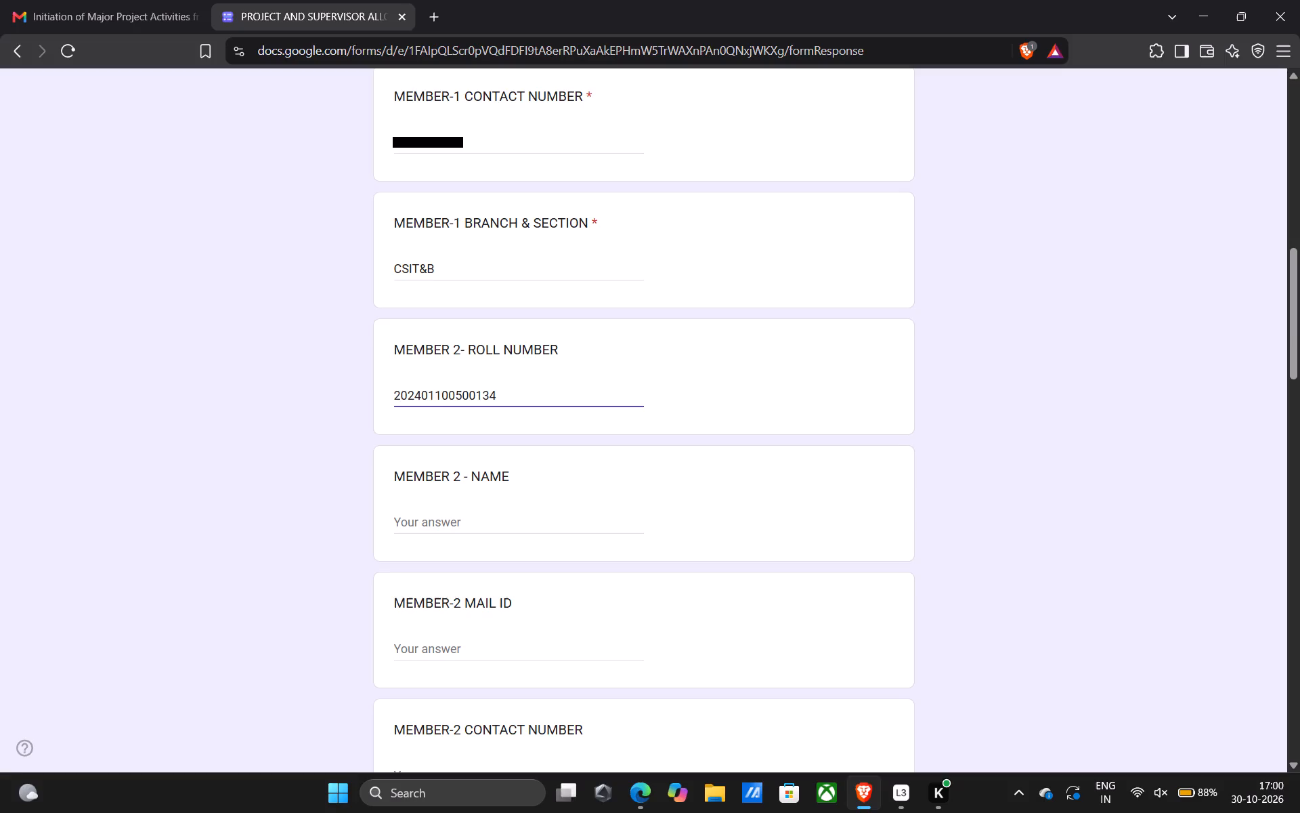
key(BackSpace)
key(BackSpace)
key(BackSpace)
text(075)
Enter the second member's full name in the Member 2 name answer.
click(458, 523)
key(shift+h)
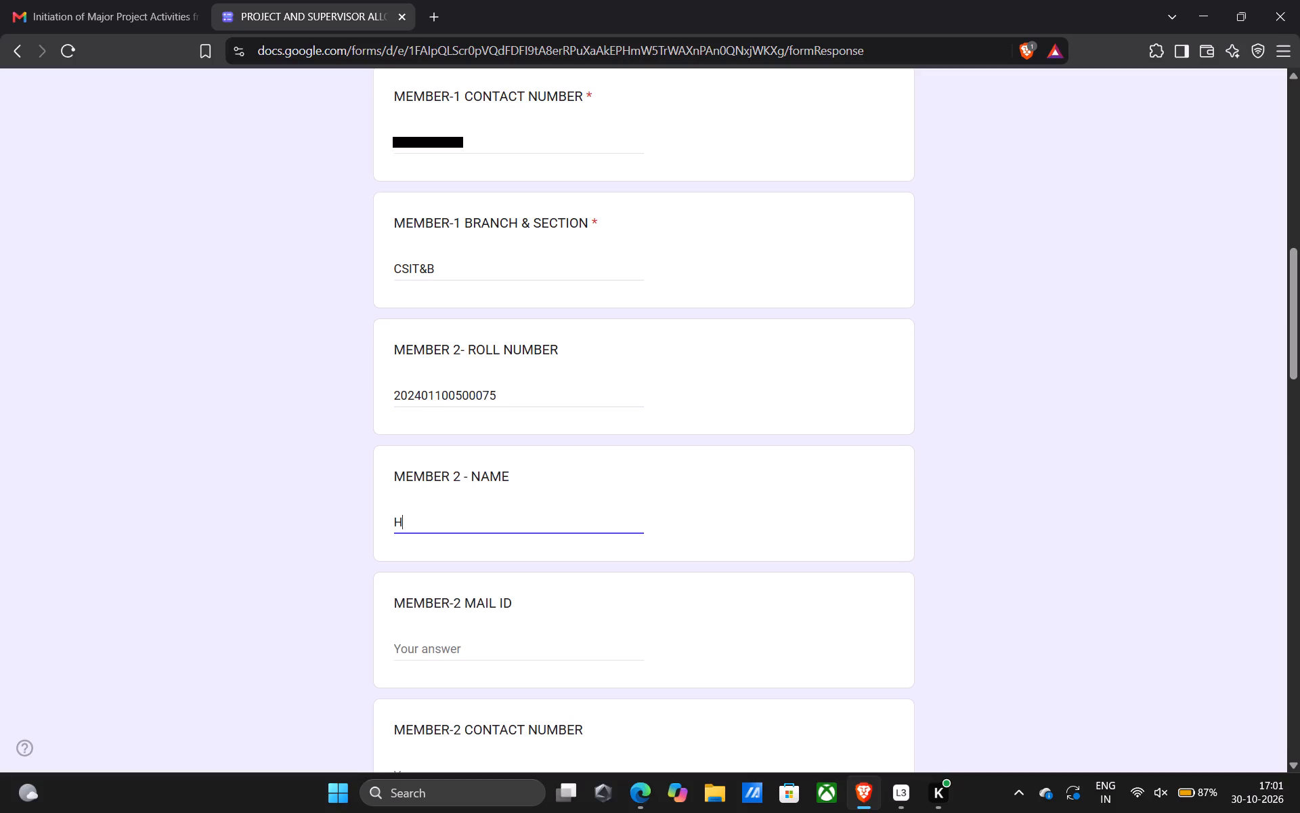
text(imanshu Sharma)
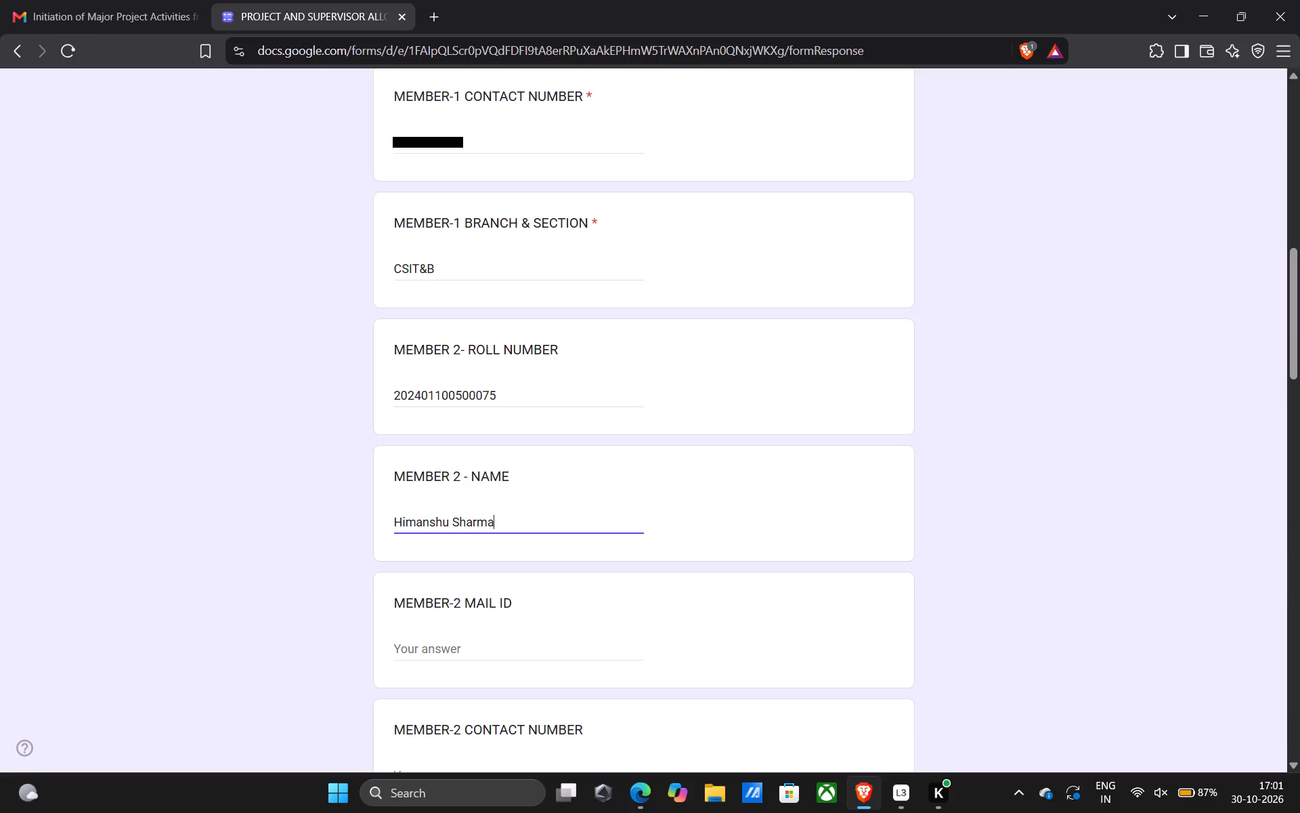
Enter the second member's e-mail address in the Member 2 mail ID answer.
click(486, 650)
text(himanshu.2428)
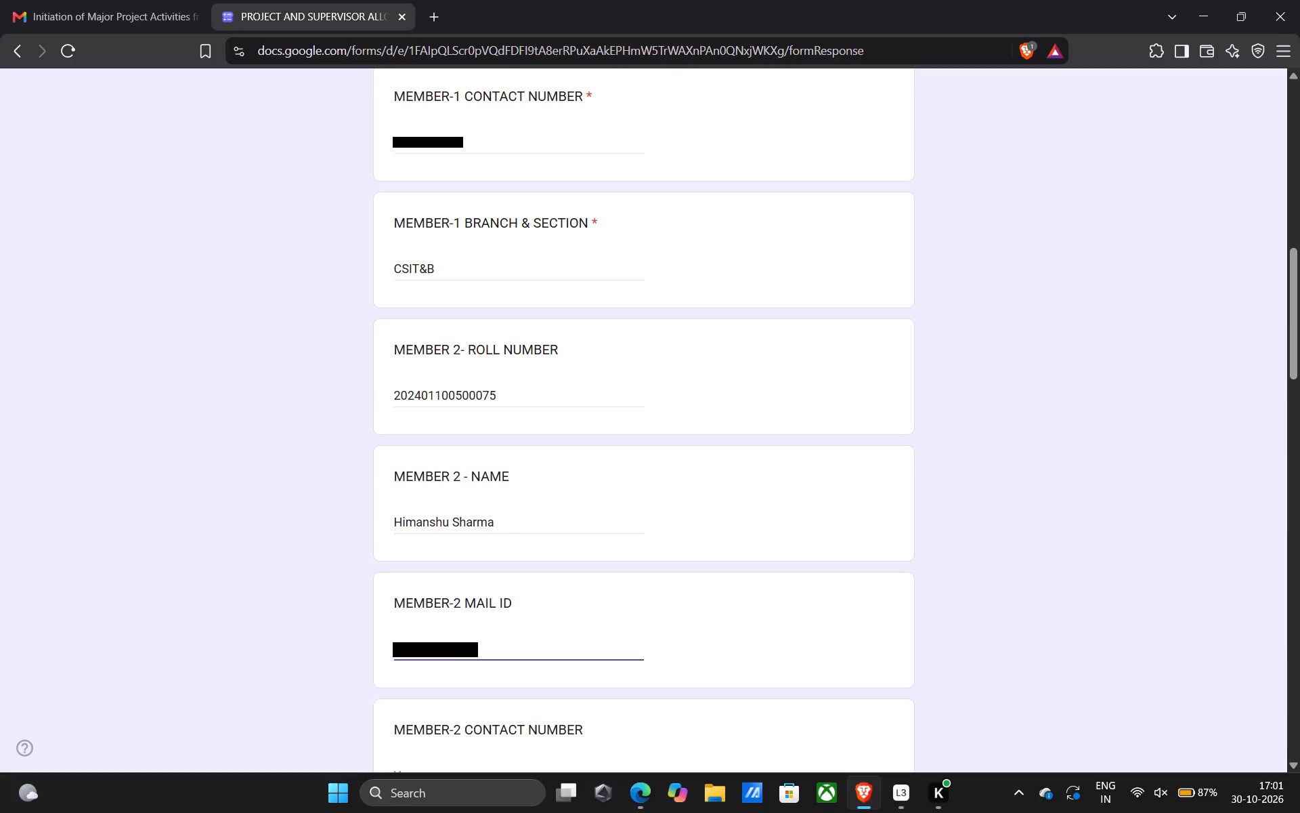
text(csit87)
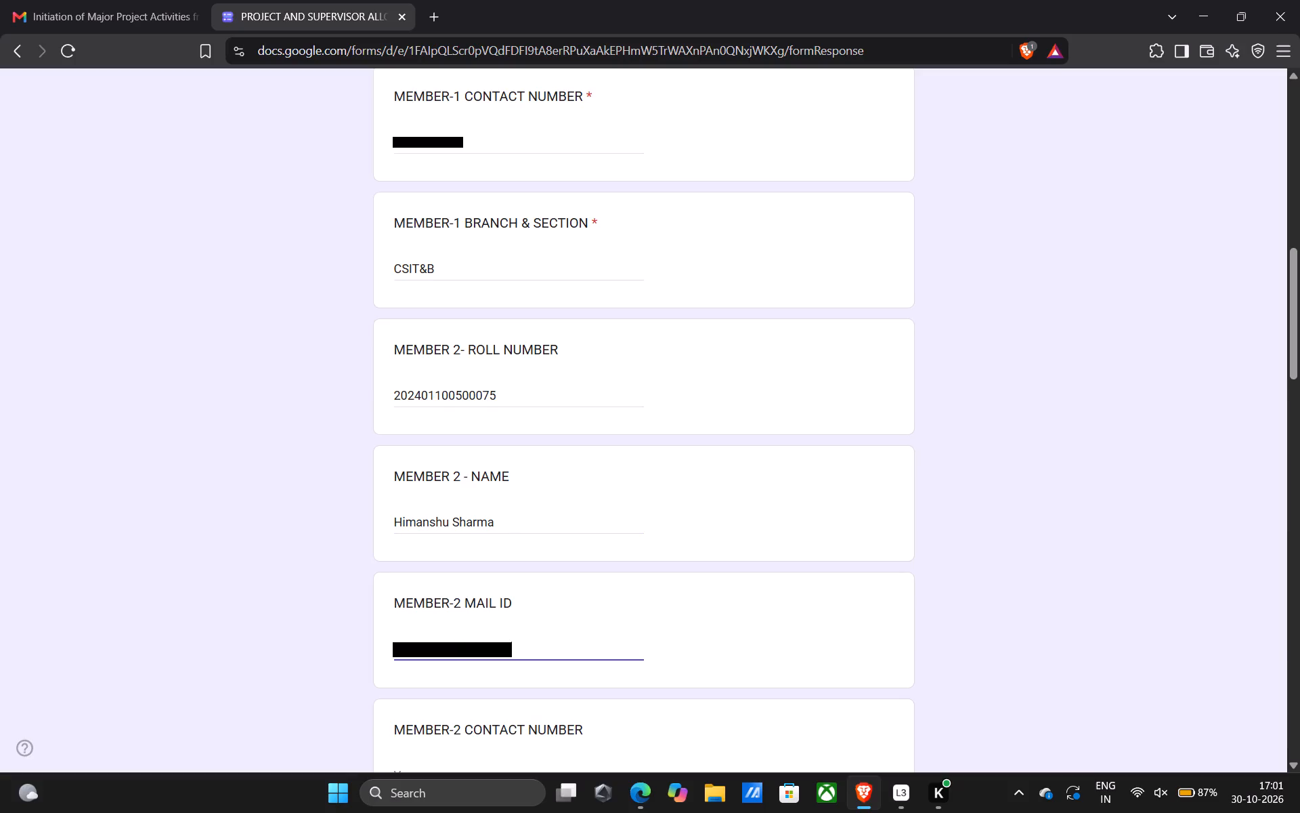
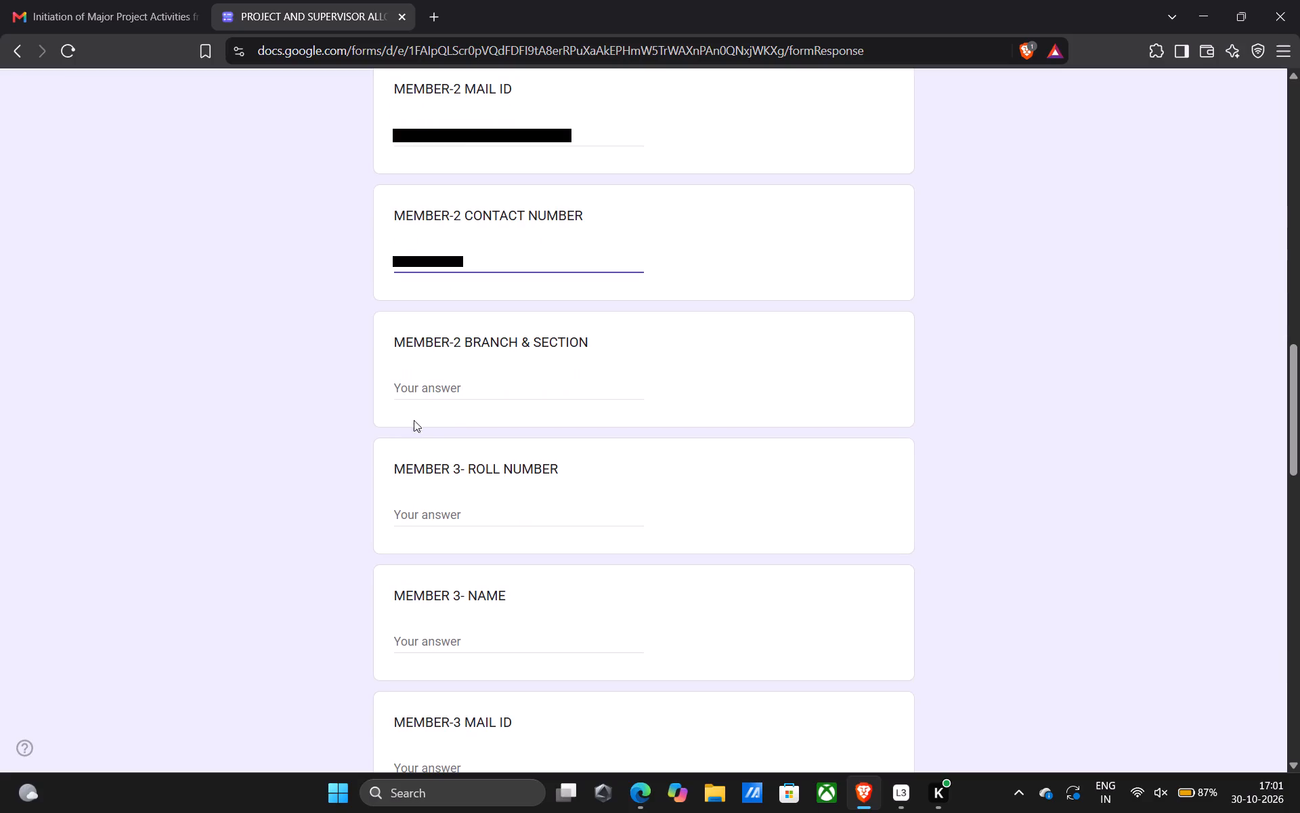
Enter CSIT-B as the Member 2 branch and section answer.
click(447, 390)
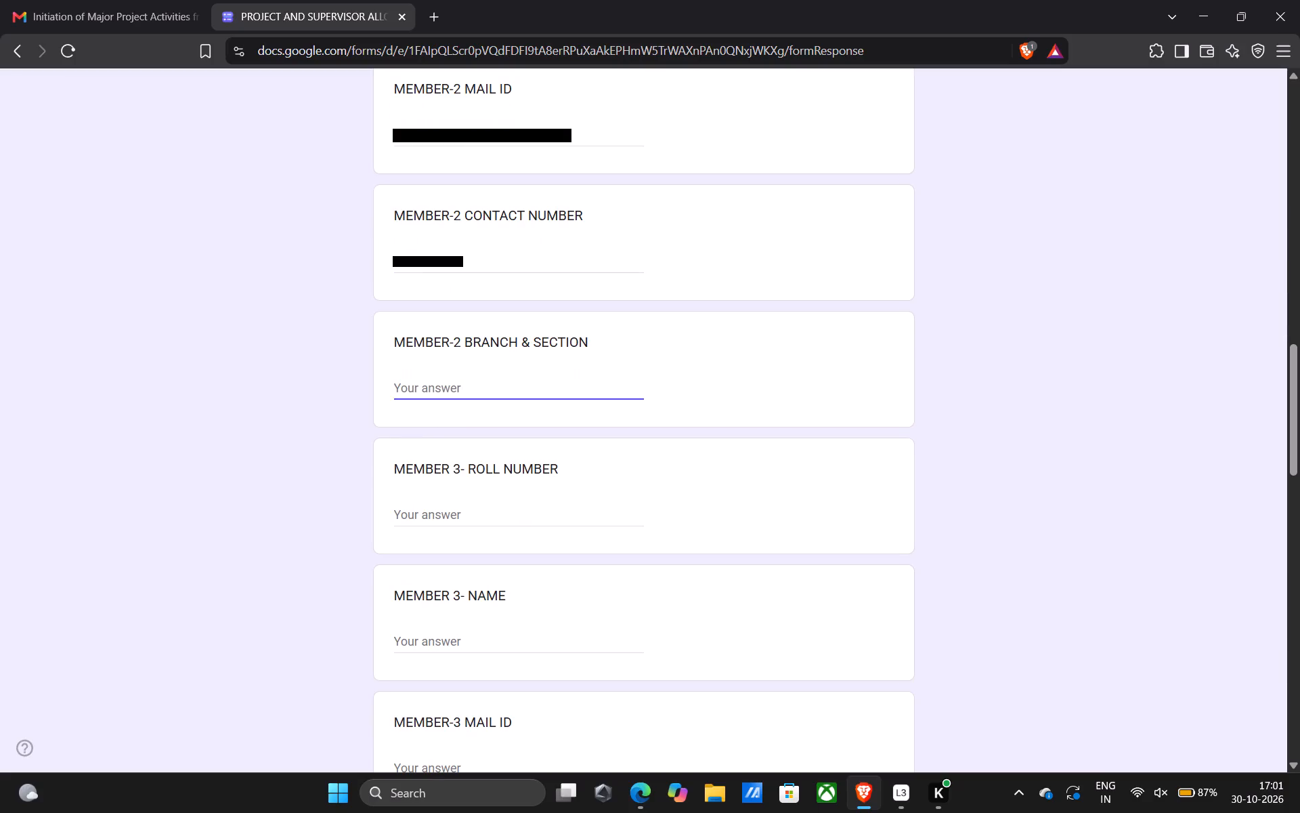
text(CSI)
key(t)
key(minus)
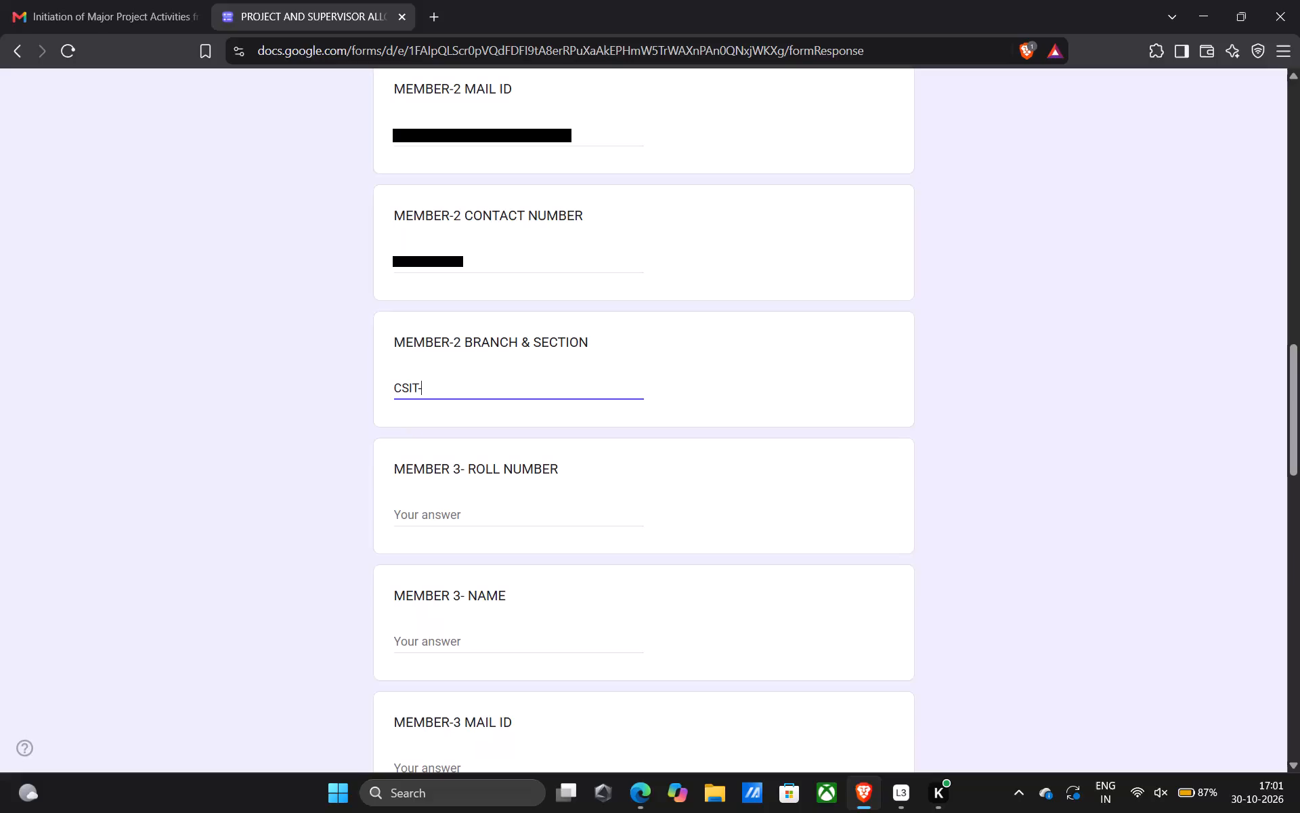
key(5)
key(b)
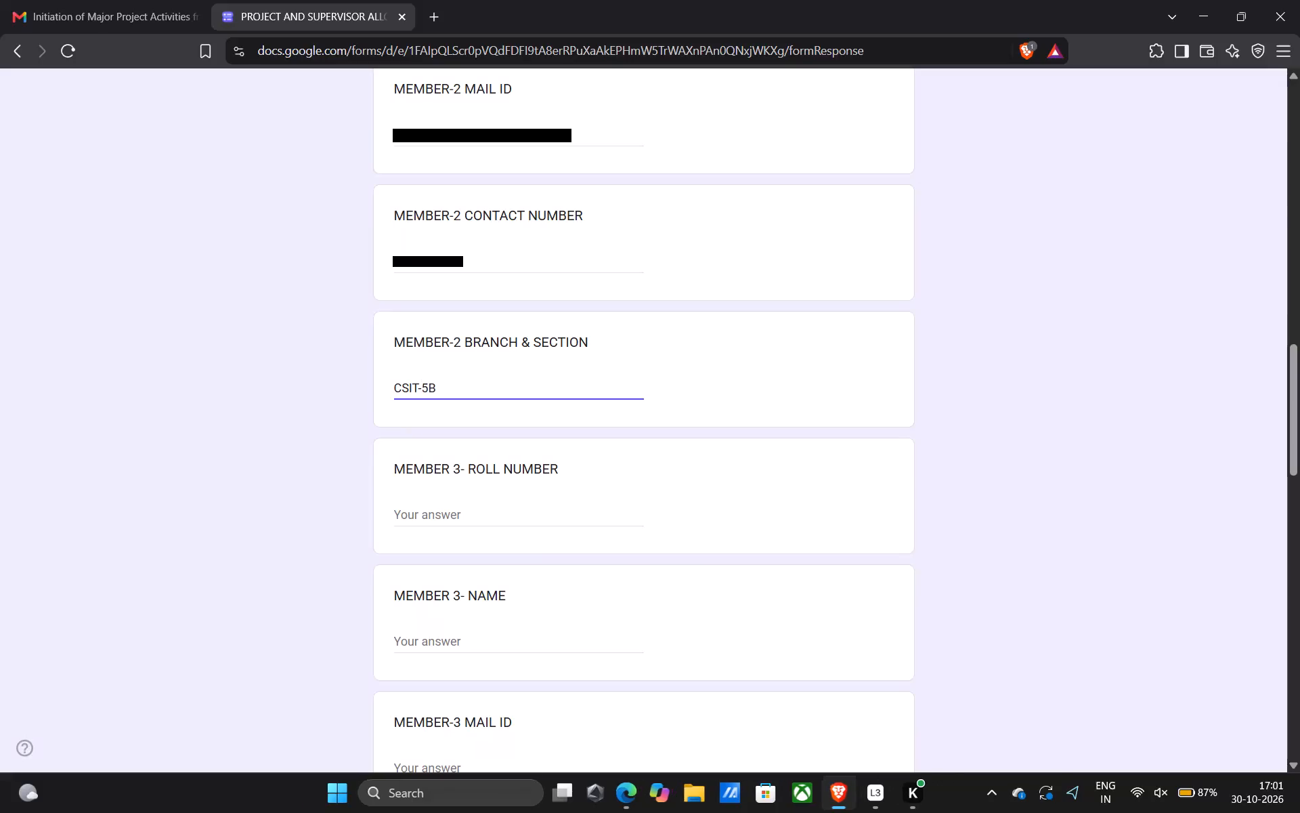
scroll(447, 390, down, 2)
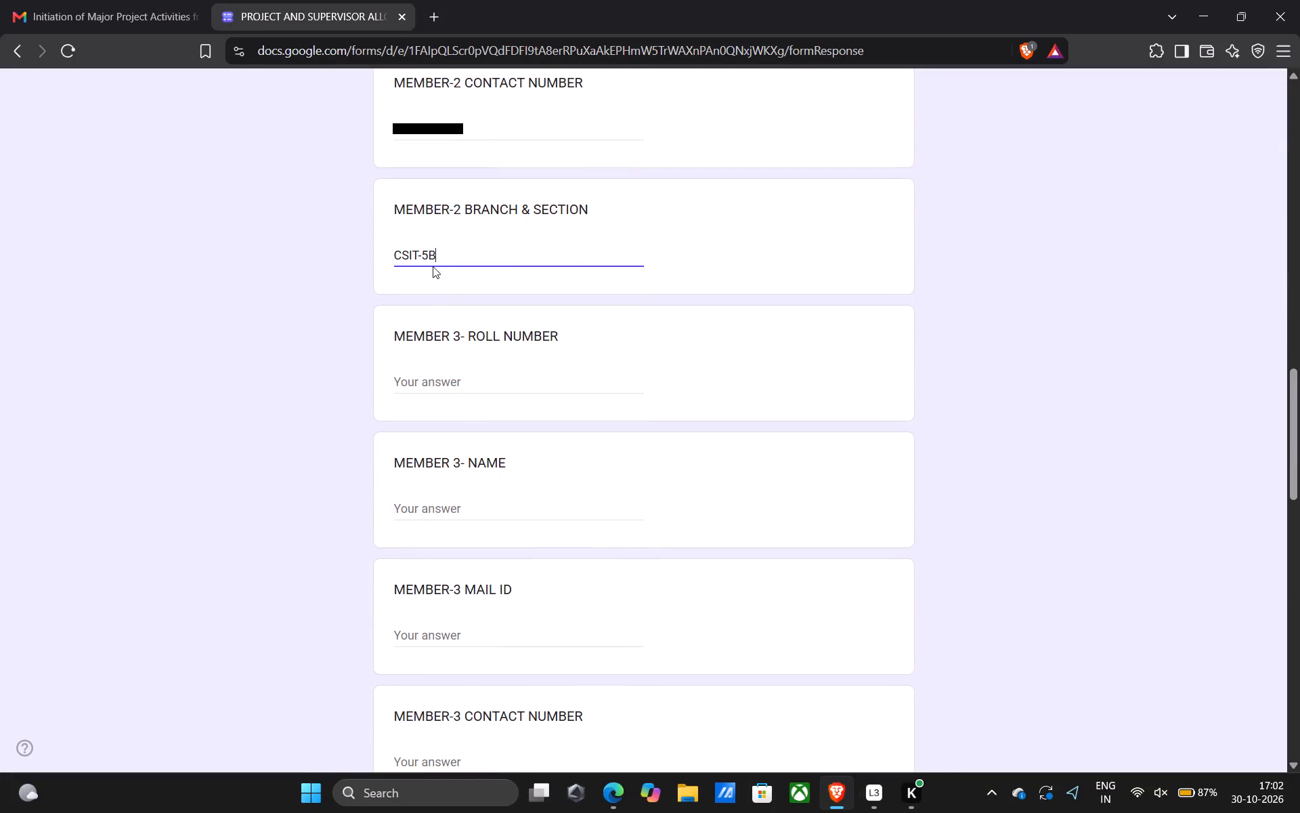
click(428, 248)
key(BackSpace)
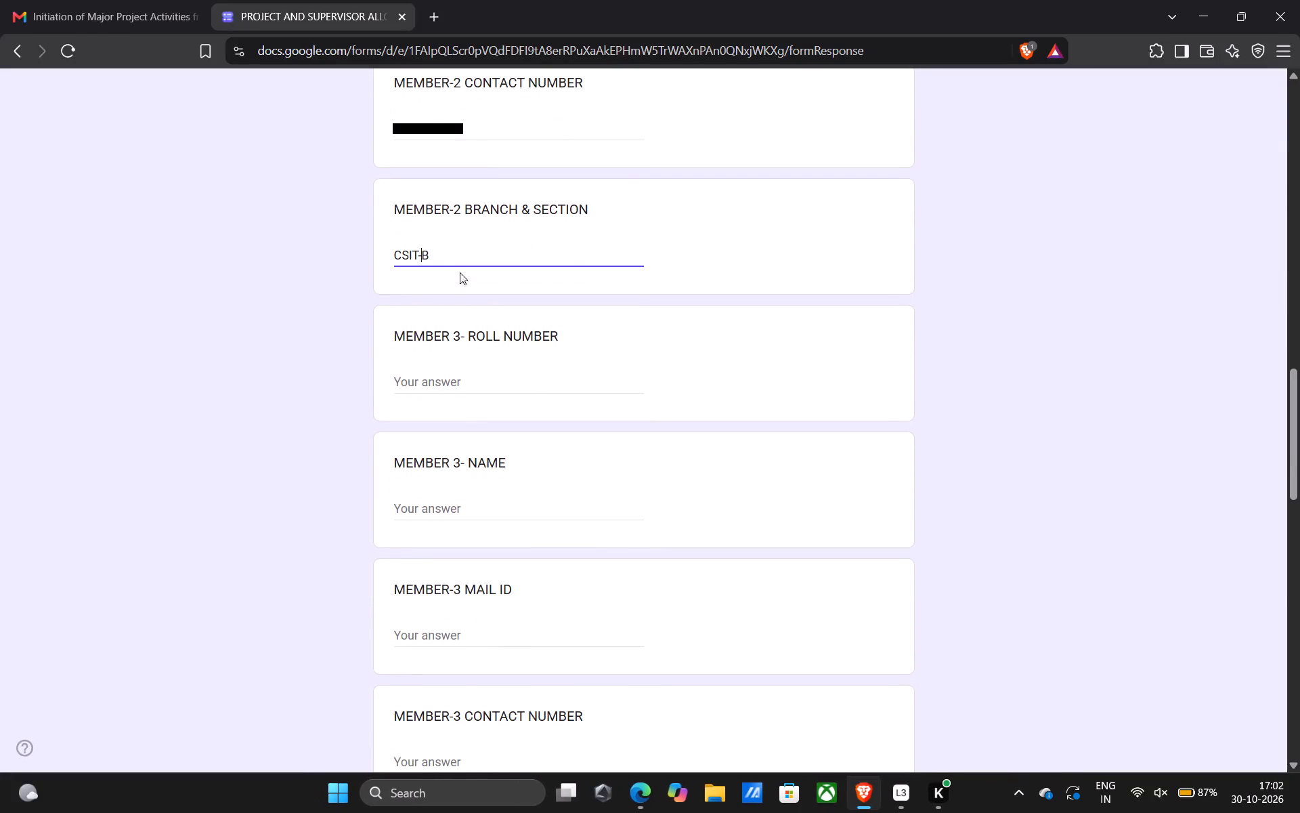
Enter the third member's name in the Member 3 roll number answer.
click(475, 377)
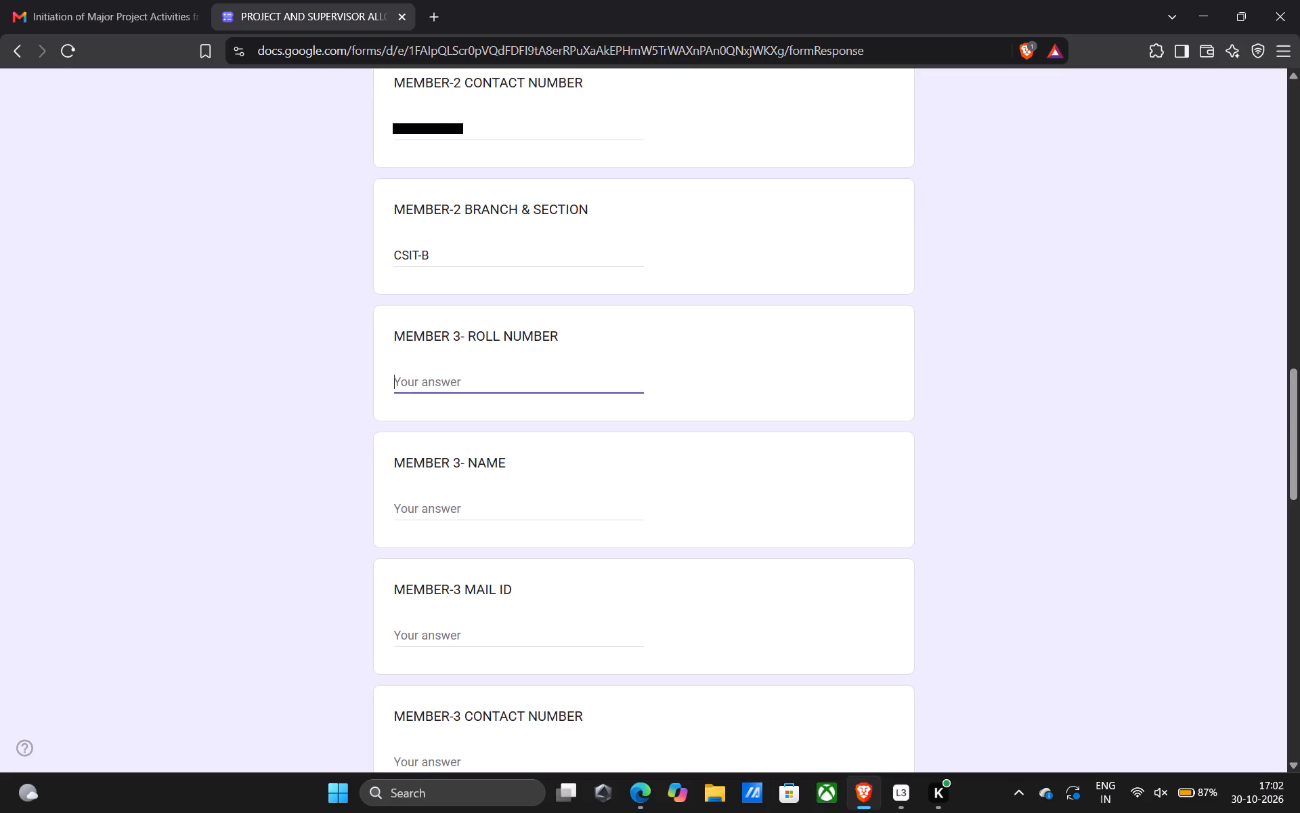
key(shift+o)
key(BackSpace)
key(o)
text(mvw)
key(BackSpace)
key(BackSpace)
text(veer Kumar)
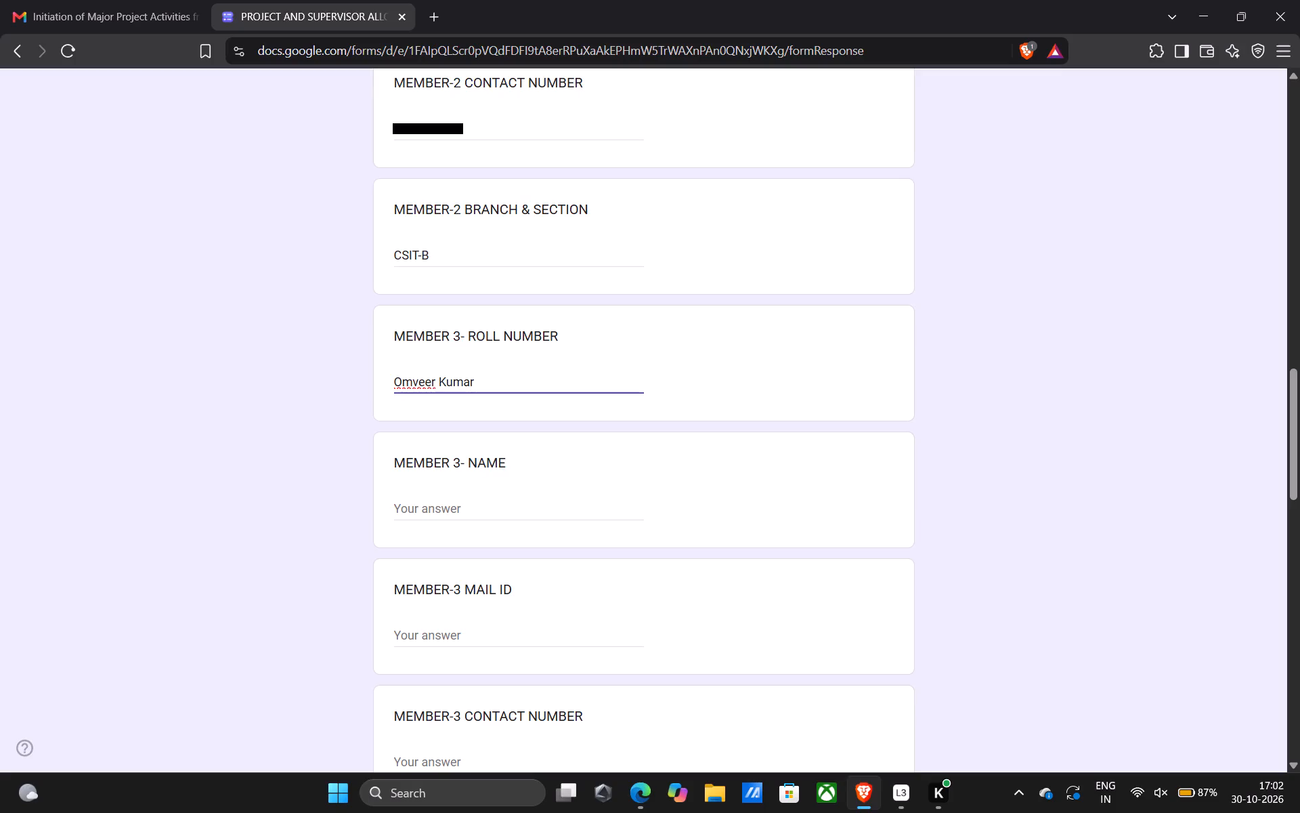
Replace the name in the Member 3 roll number answer with the third member's roll number.
click(492, 518)
click(482, 370)
double_click(491, 390)
key(BackSpace)
key(BackSpace)
key(BackSpace)
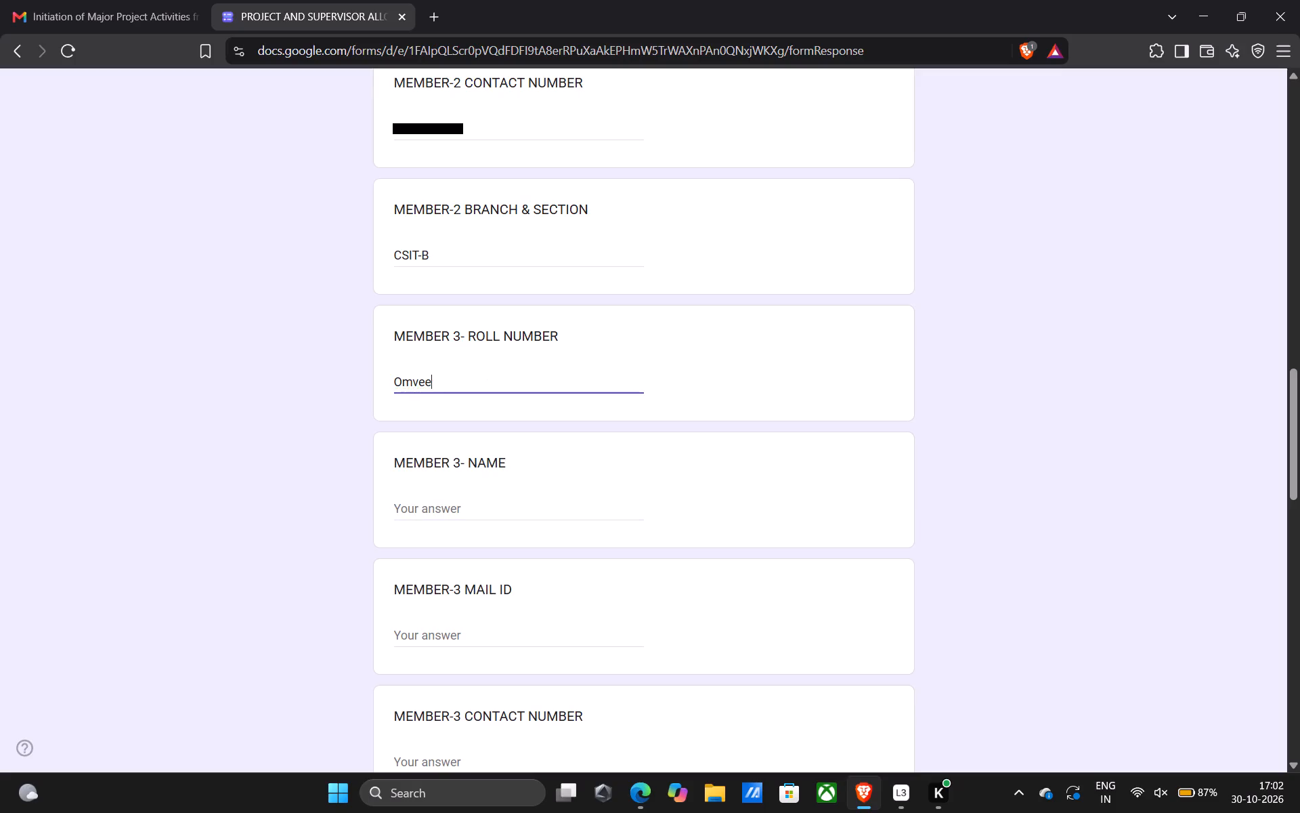
key(BackSpace)
key(BackSpace)
key(BackSpace)
key(BackSpace)
key(BackSpace)
key(BackSpace)
key(BackSpace)
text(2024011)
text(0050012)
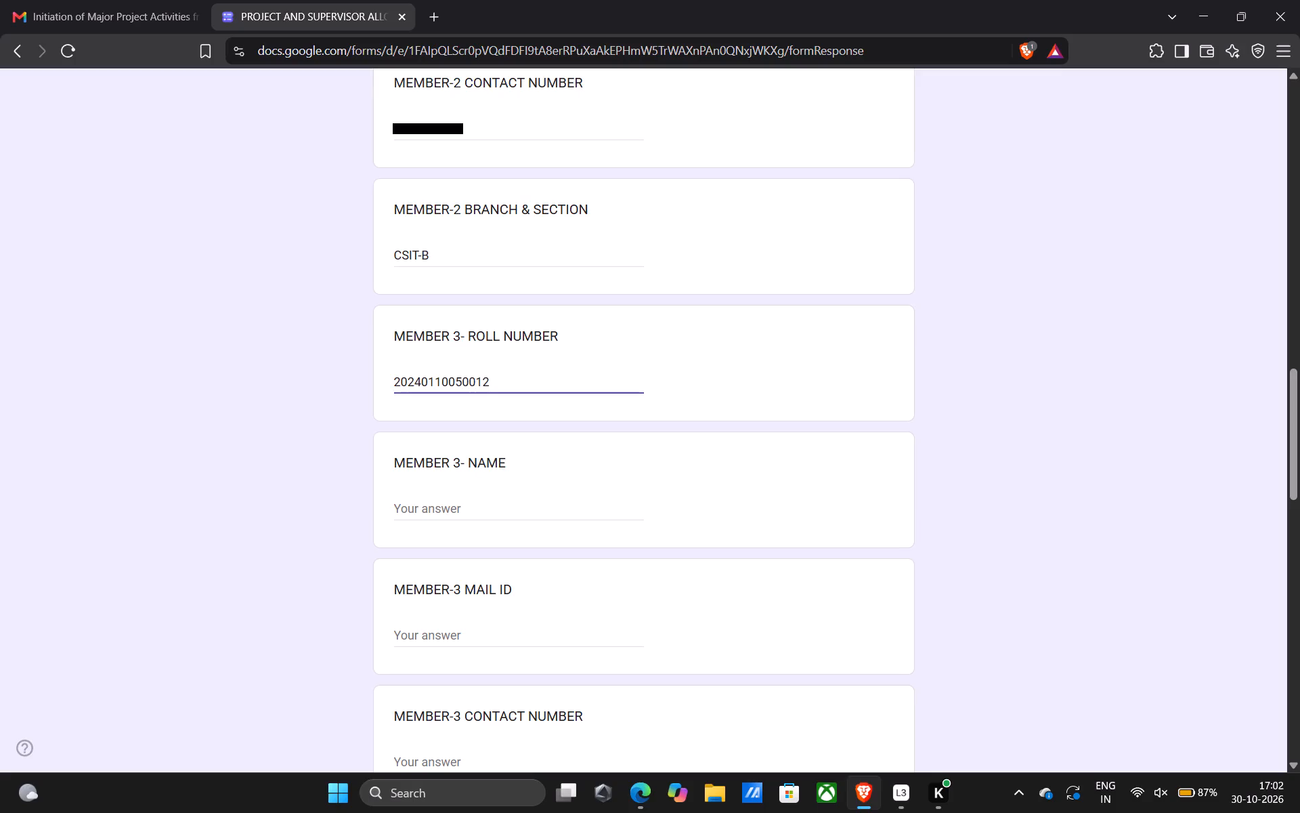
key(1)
Enter the third member's full name in the Member 3 name answer.
click(483, 509)
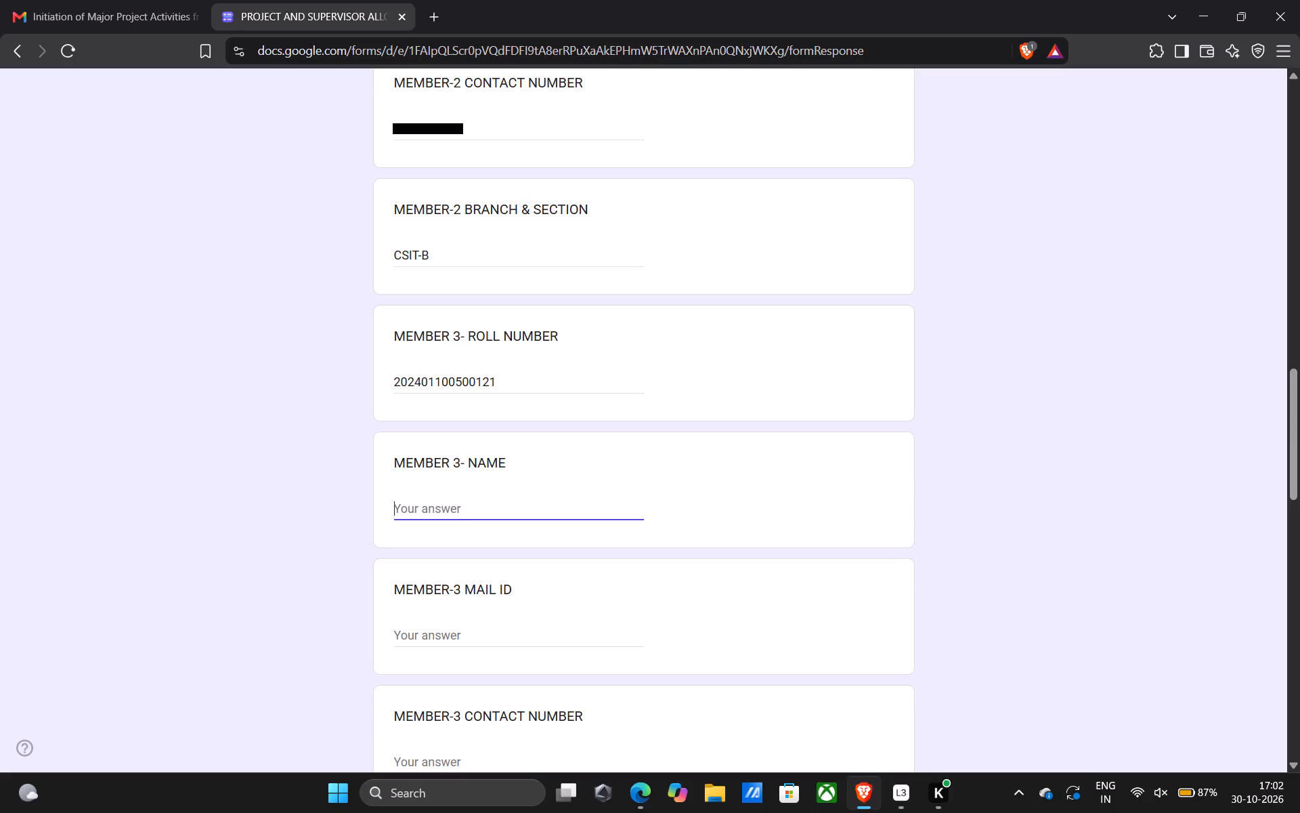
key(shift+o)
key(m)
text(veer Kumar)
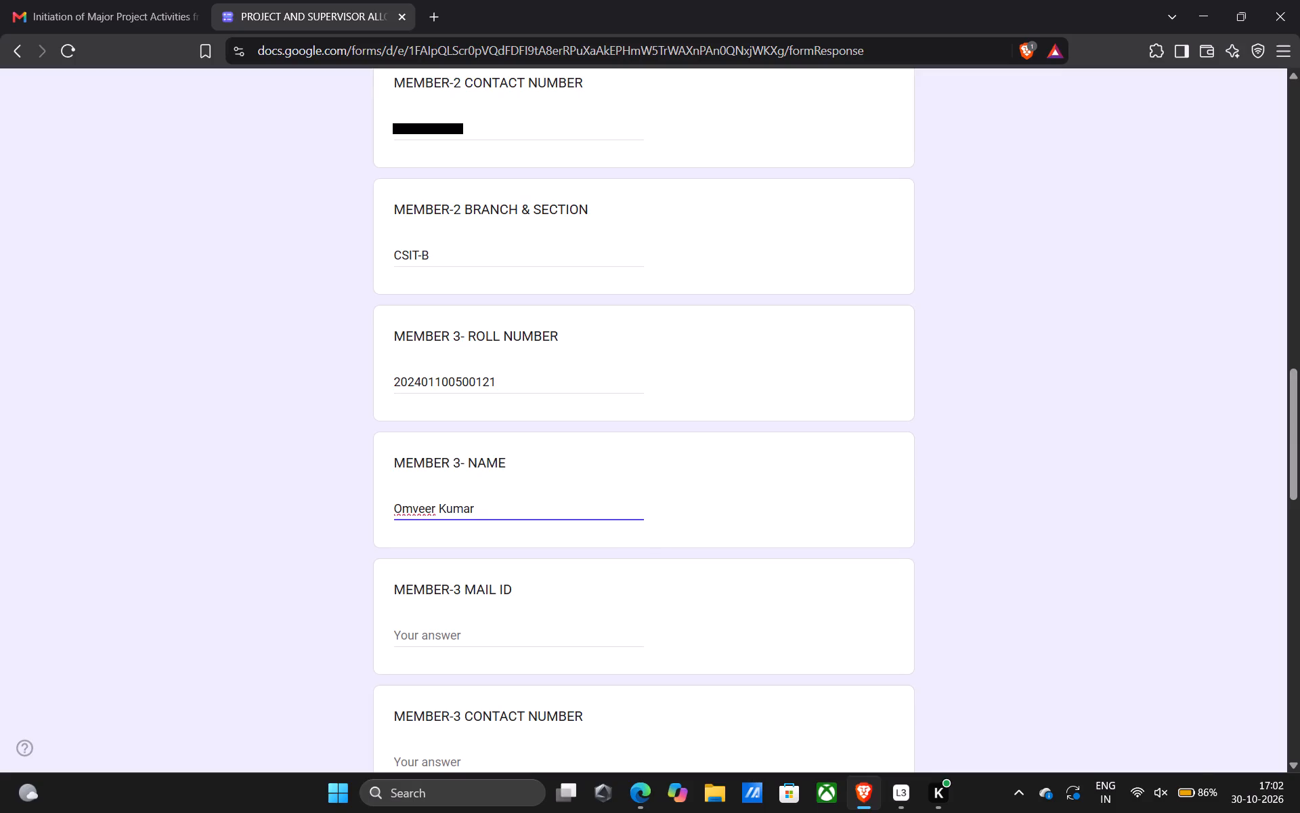
click(649, 545)
Enter the part before the domain of the third member's e-mail address in the Member 3 mail ID answer.
click(437, 635)
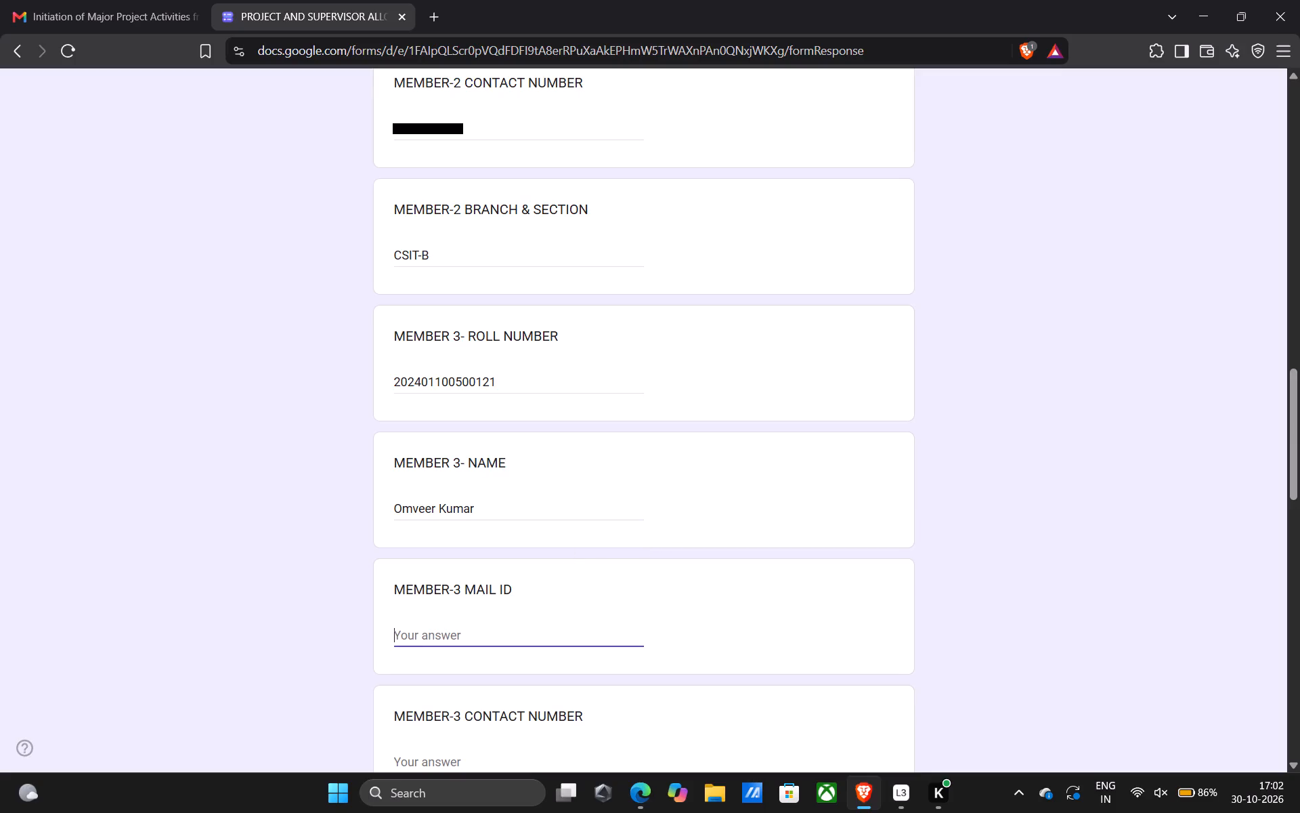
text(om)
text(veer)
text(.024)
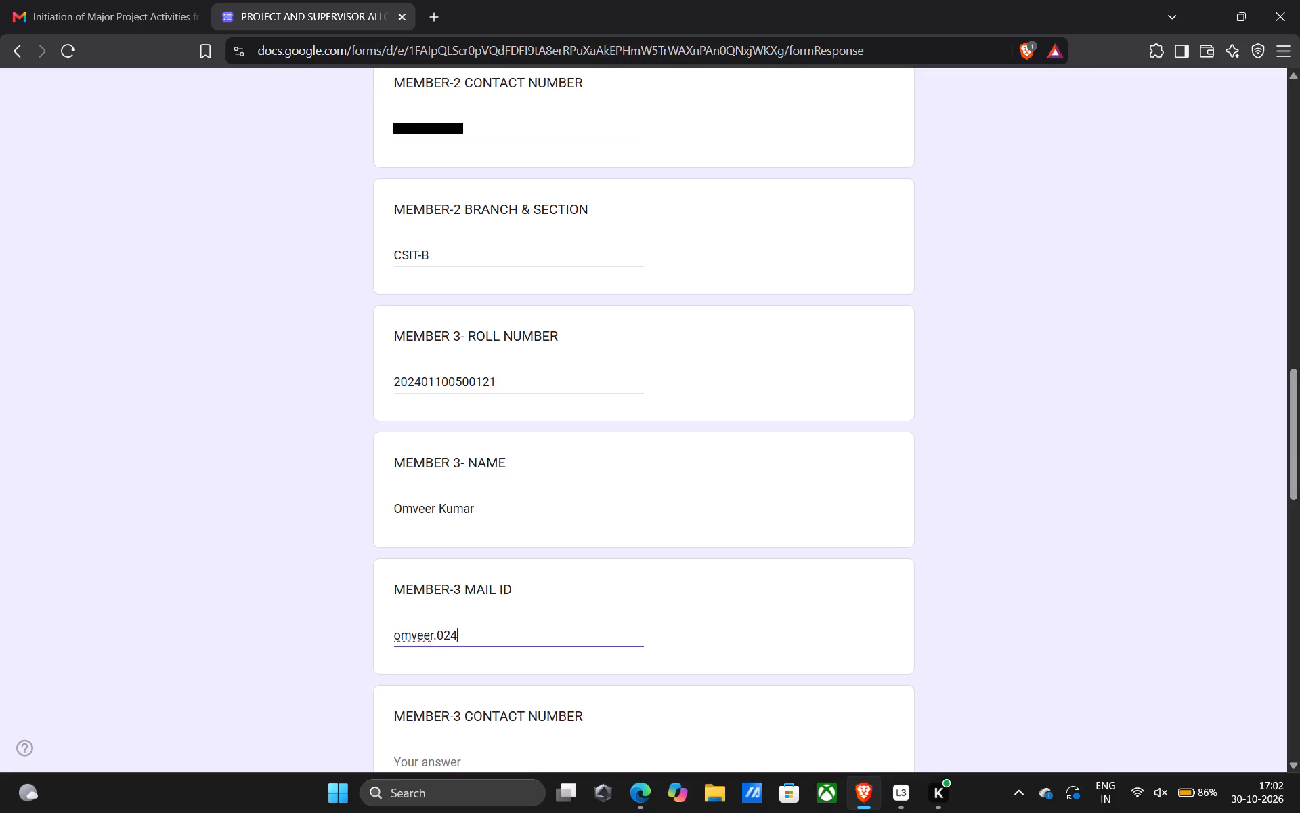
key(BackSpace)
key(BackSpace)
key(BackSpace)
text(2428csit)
Review the form's remaining questions, from the Member 3 and Member 4 details to the project domain, title, abstract and mapped SDGs.
scroll(689, 459, up, 5)
scroll(689, 459, down, 3)
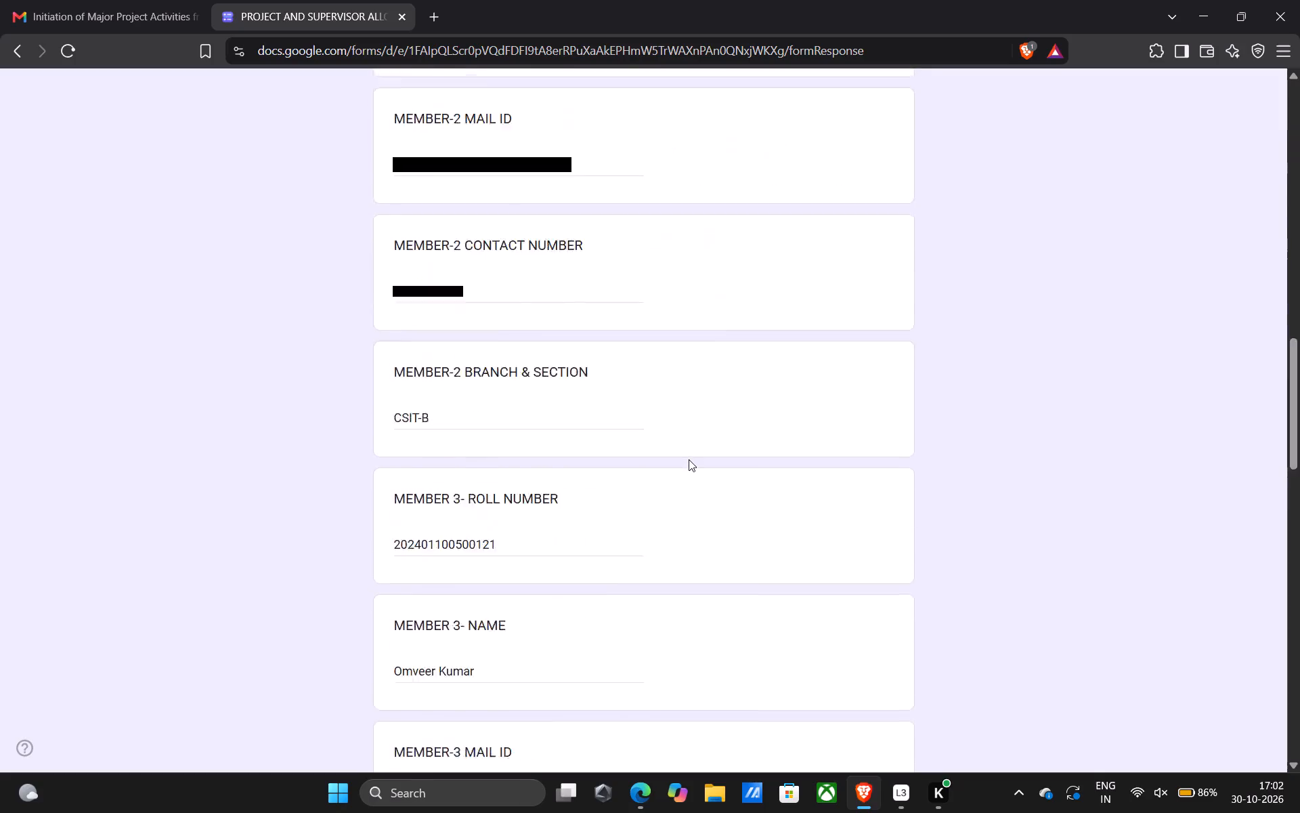
scroll(689, 459, down, 2)
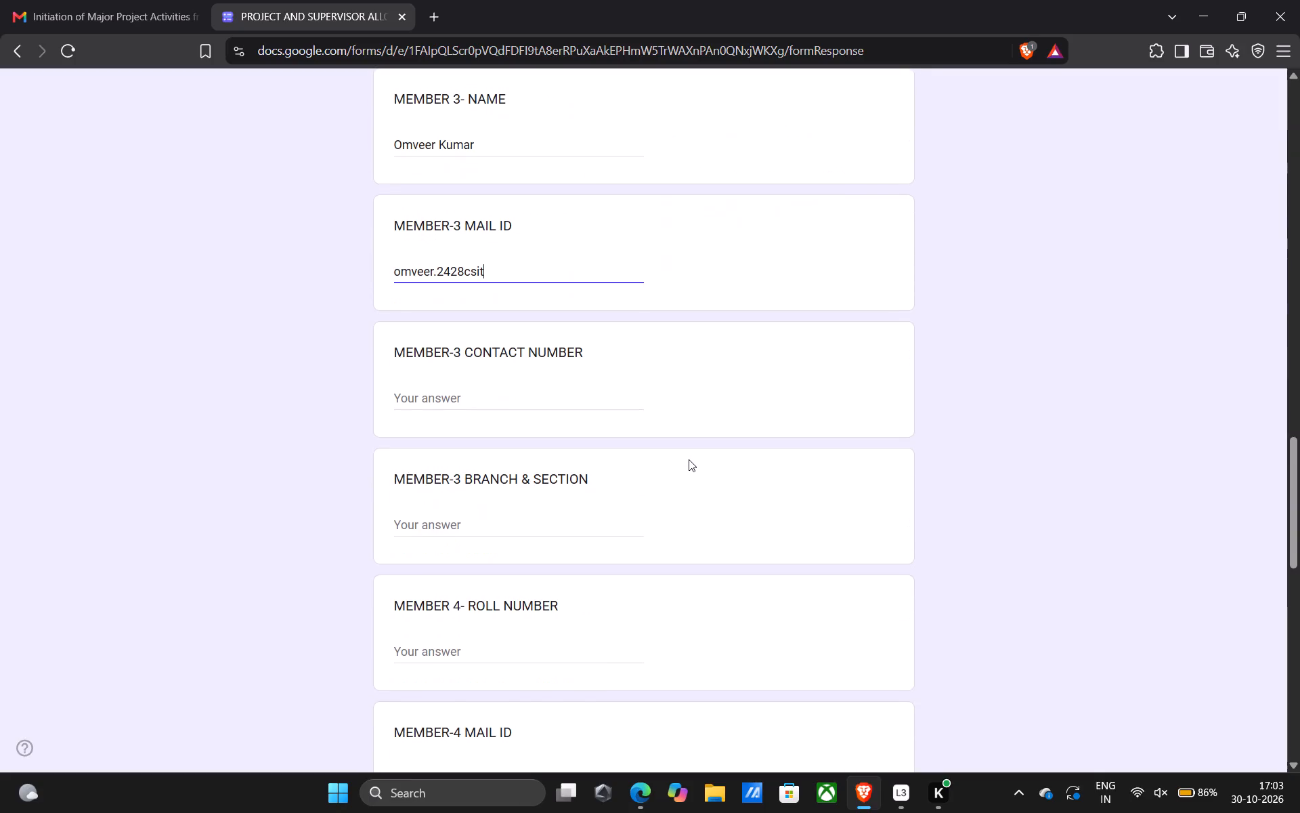
click(1047, 625)
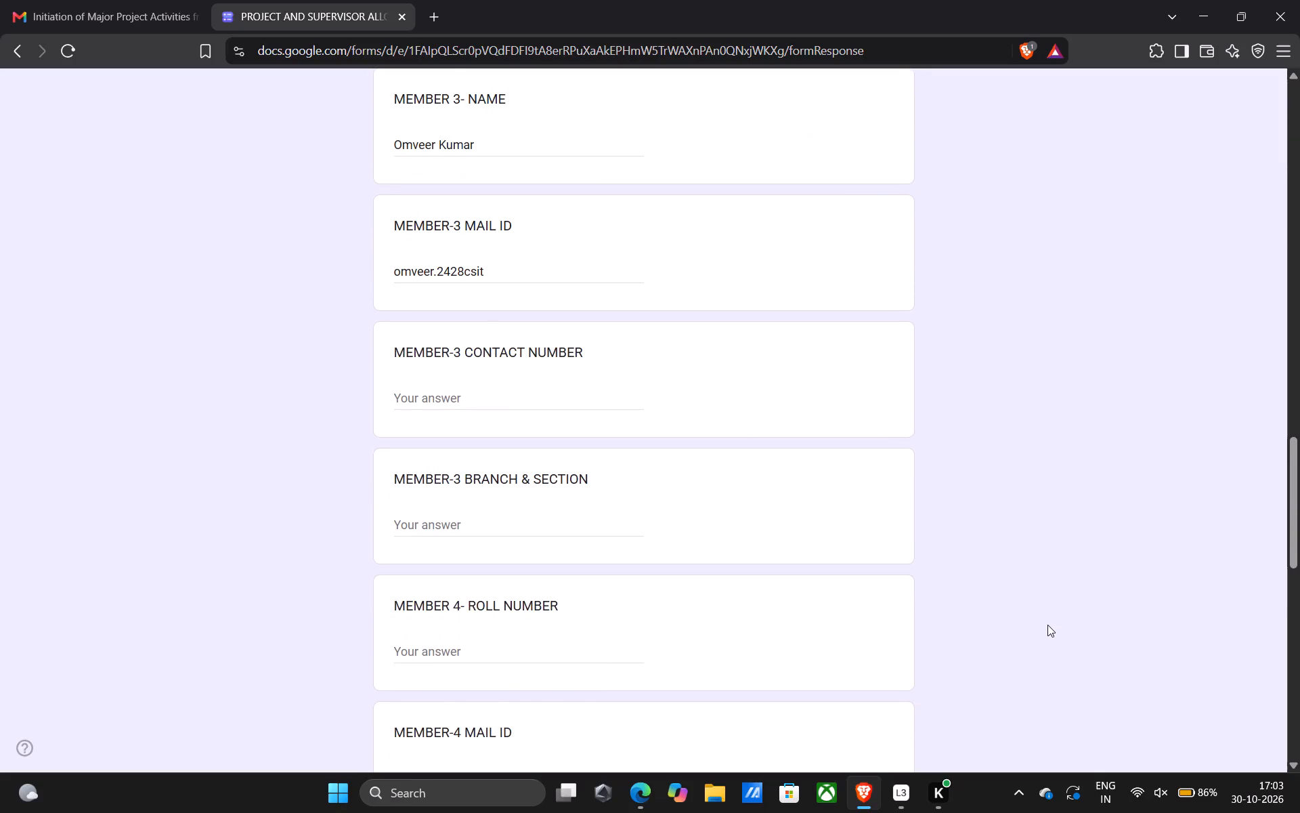
scroll(1047, 625, down, 7)
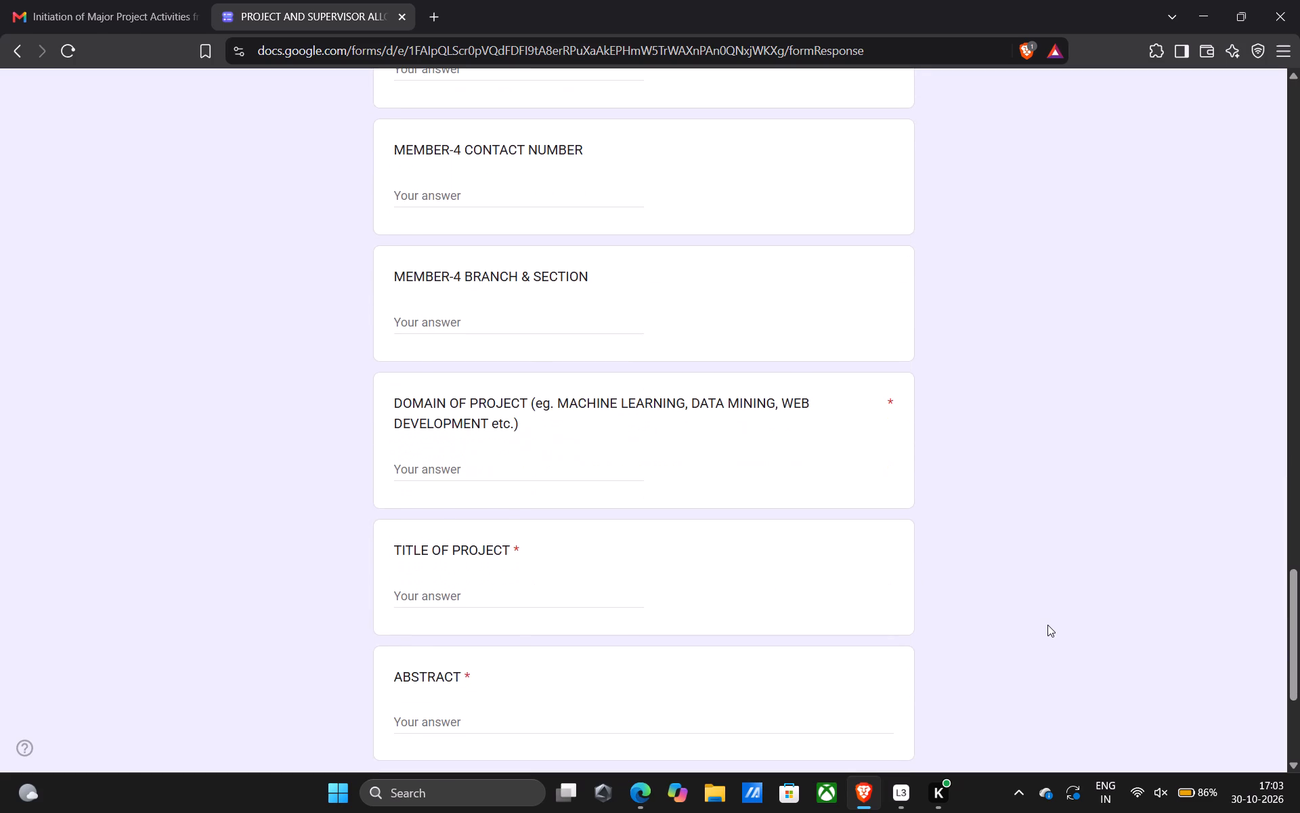
scroll(1047, 625, down, 1)
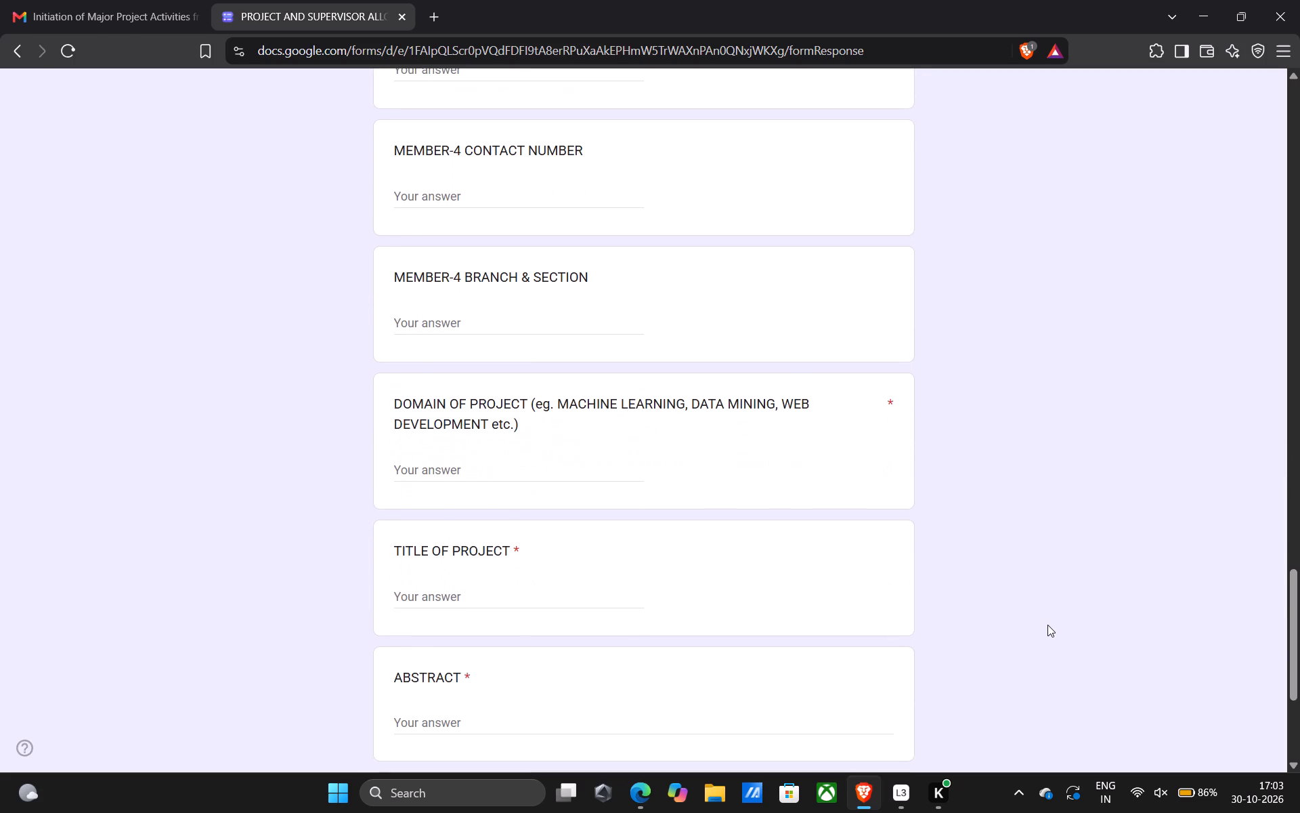
scroll(1047, 625, down, 2)
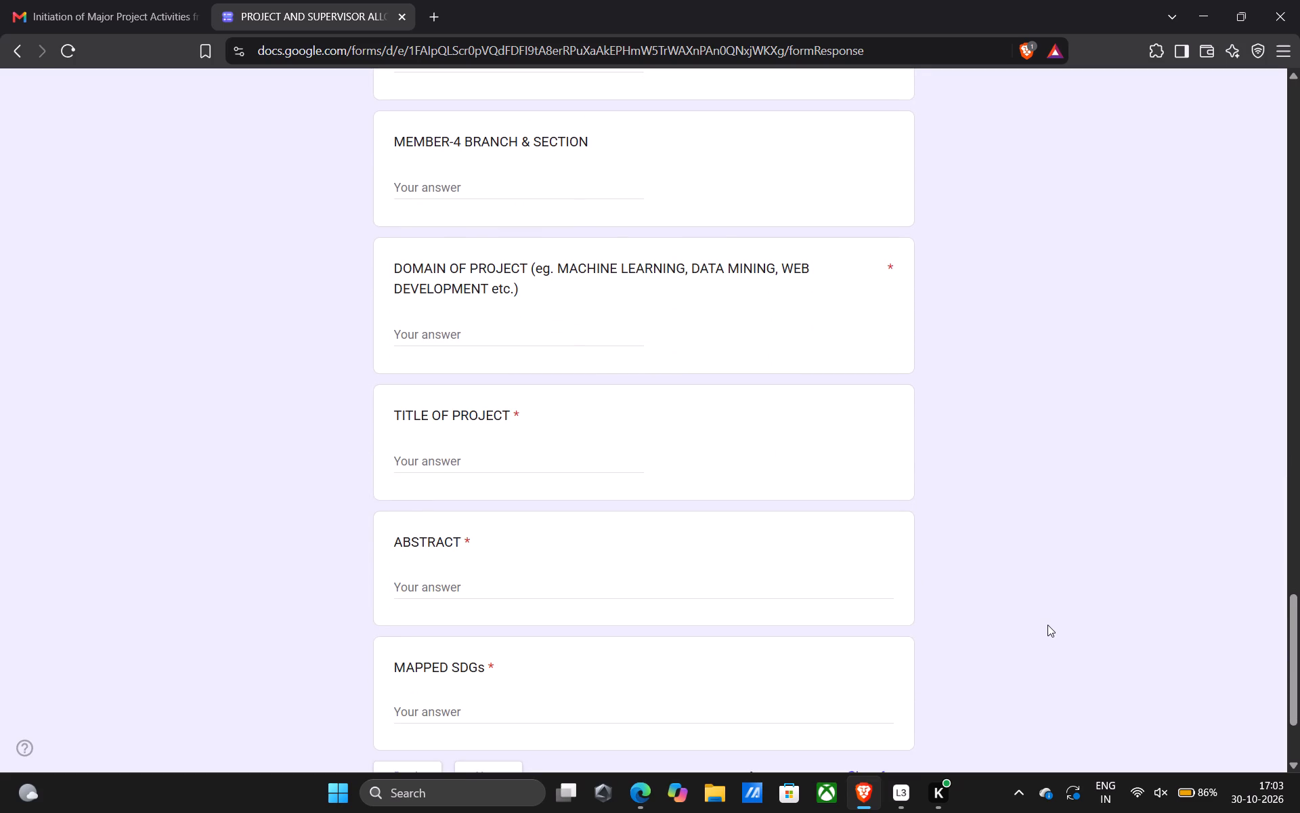
scroll(1047, 625, down, 1)
scroll(1047, 625, up, 6)
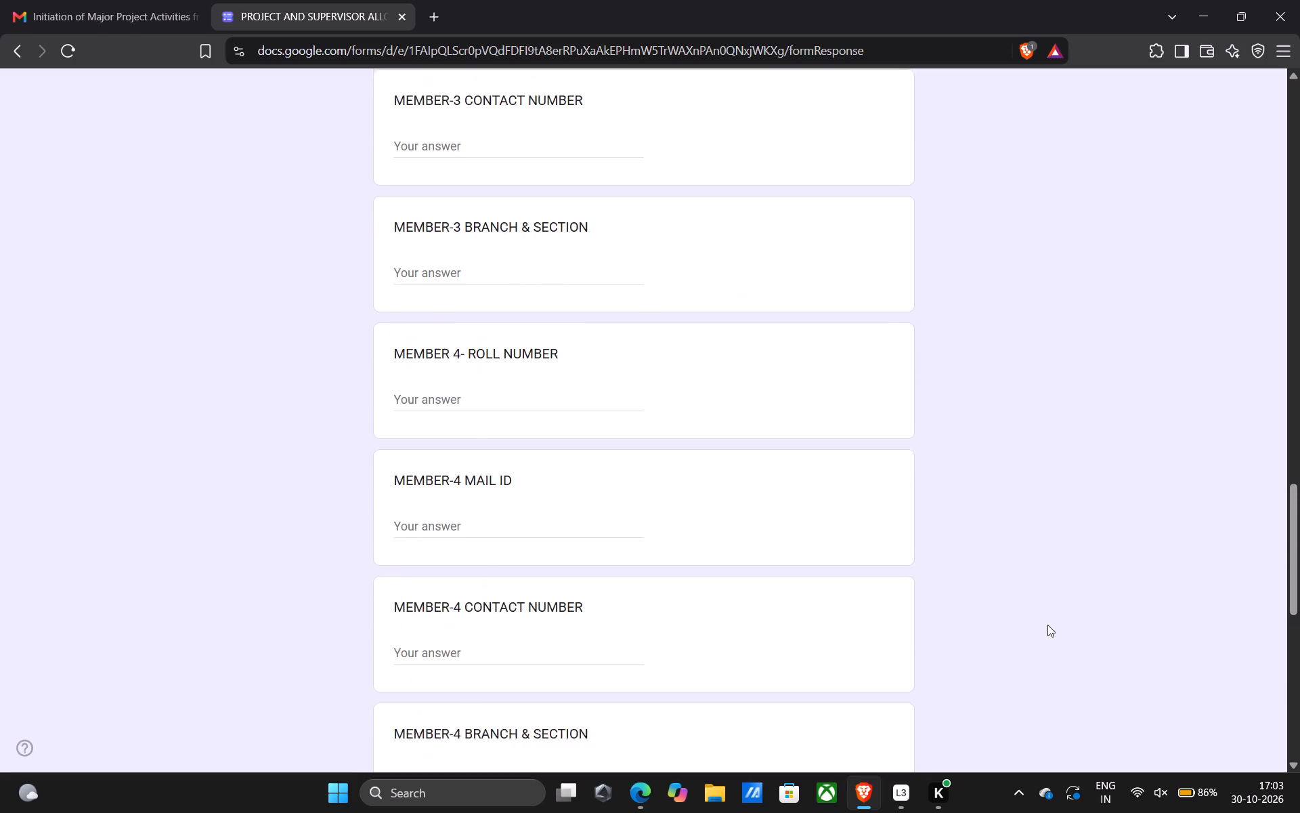
scroll(1047, 625, up, 2)
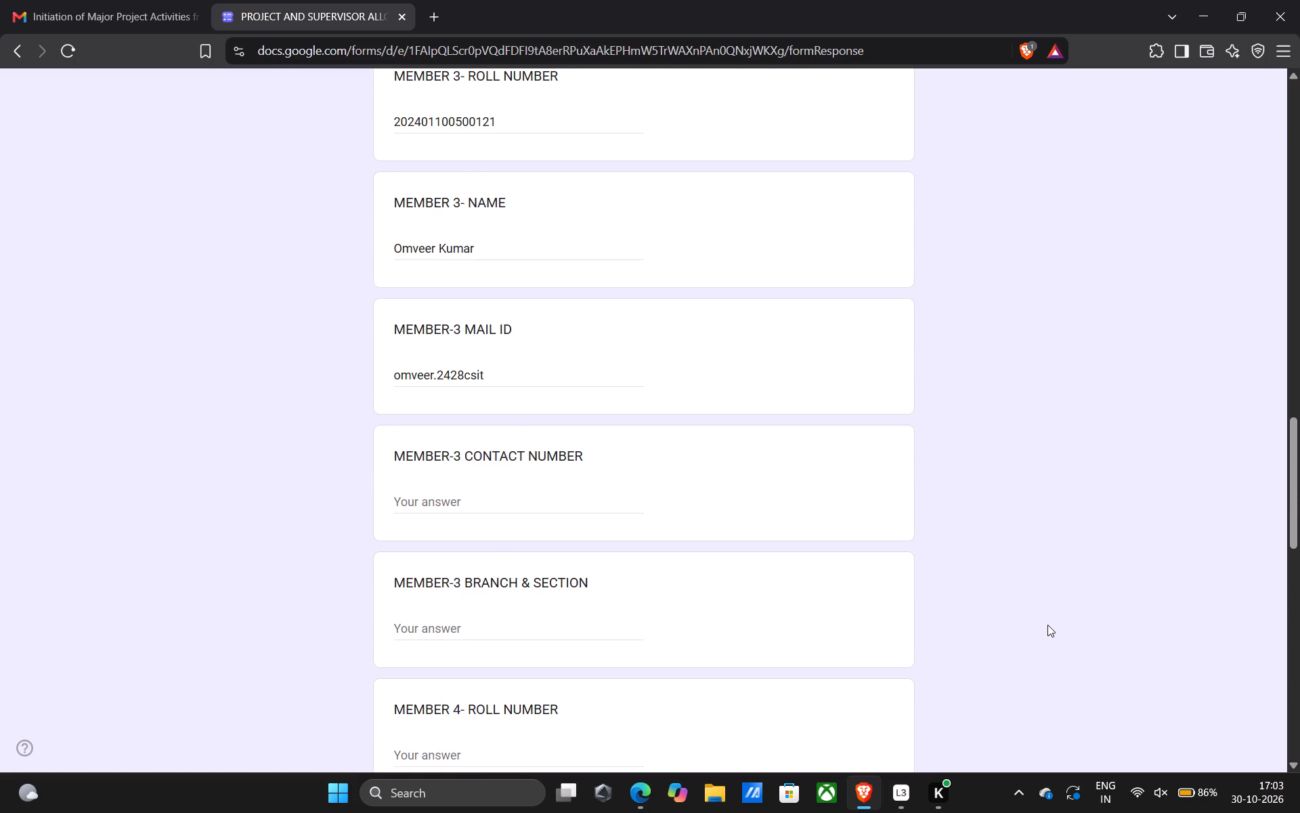
scroll(1047, 616, down, 1)
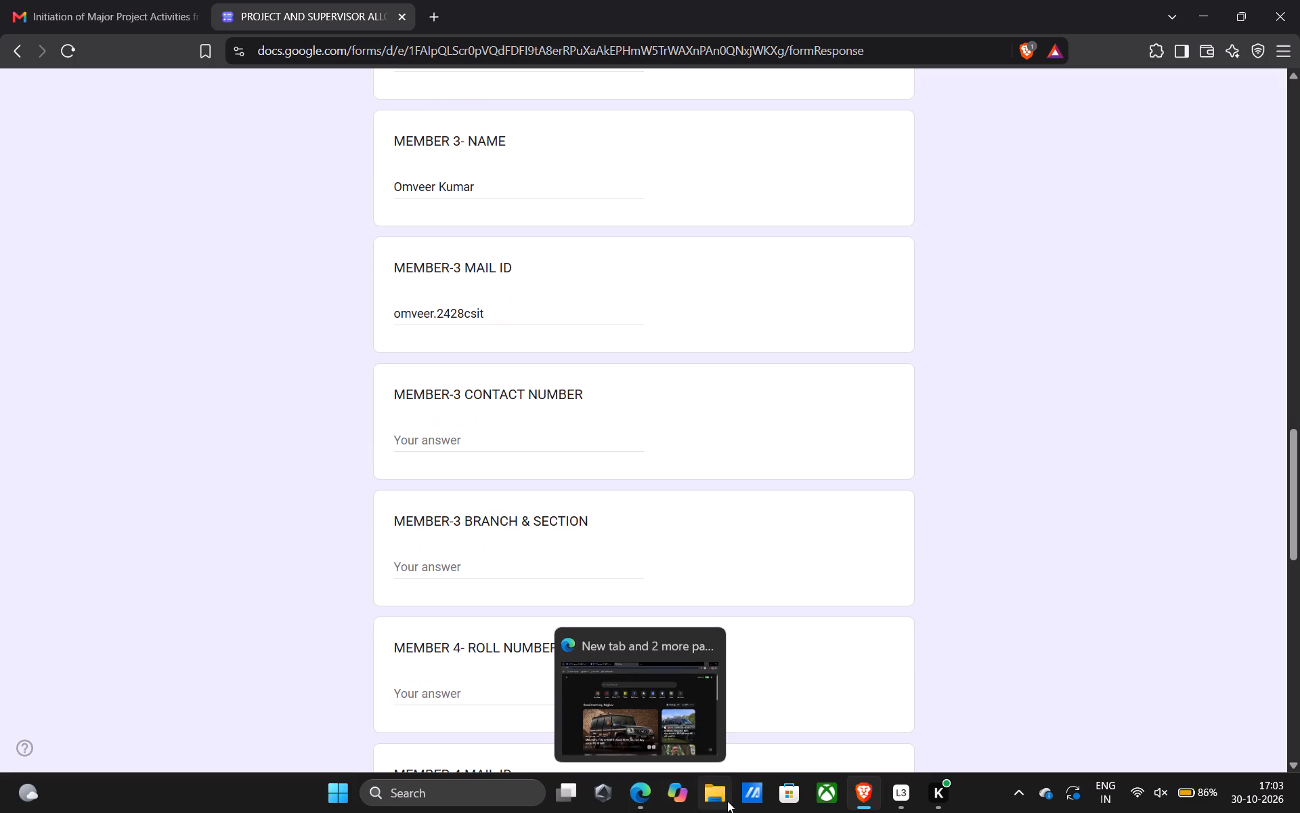
Open the Updated_Major Project Bank Proposal Collection workbook from the D:\ folder in File Explorer.
click(727, 801)
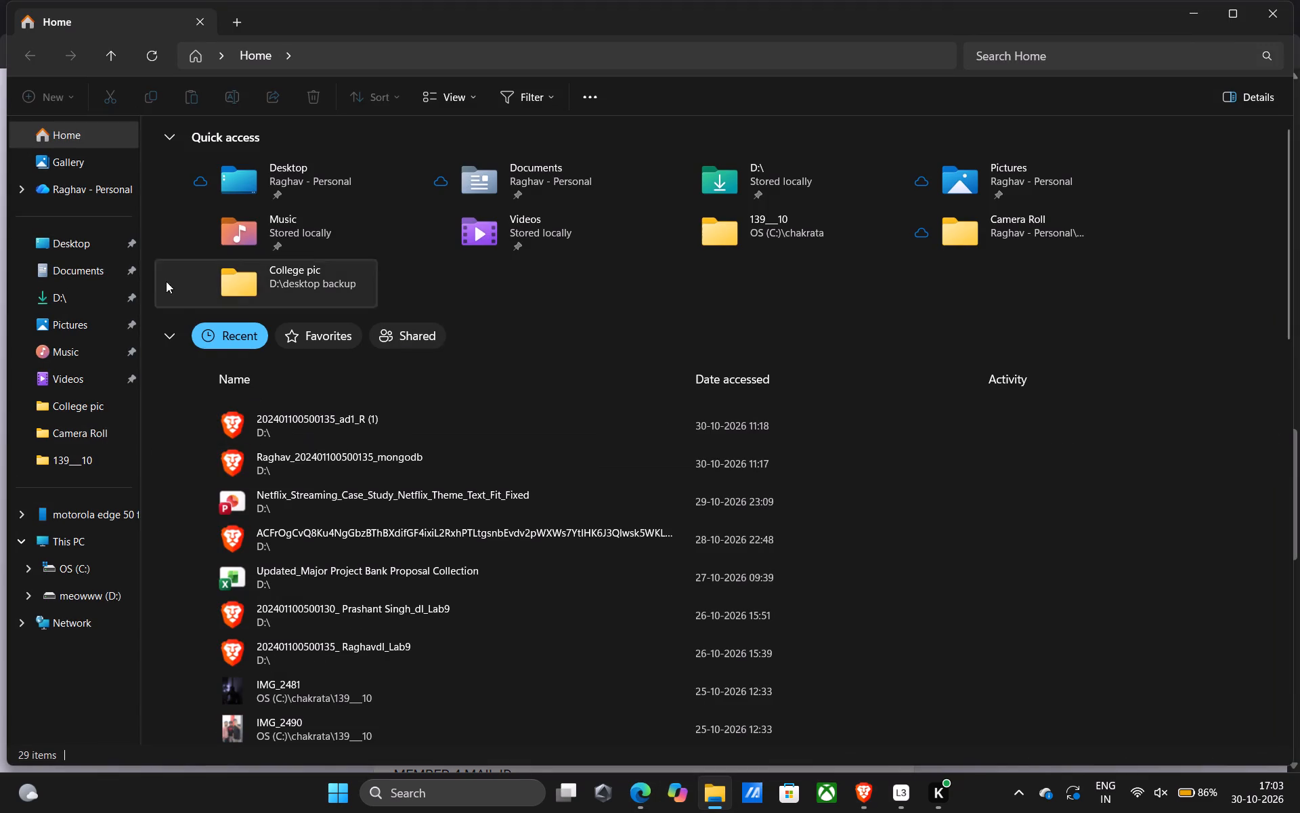
double_click(76, 304)
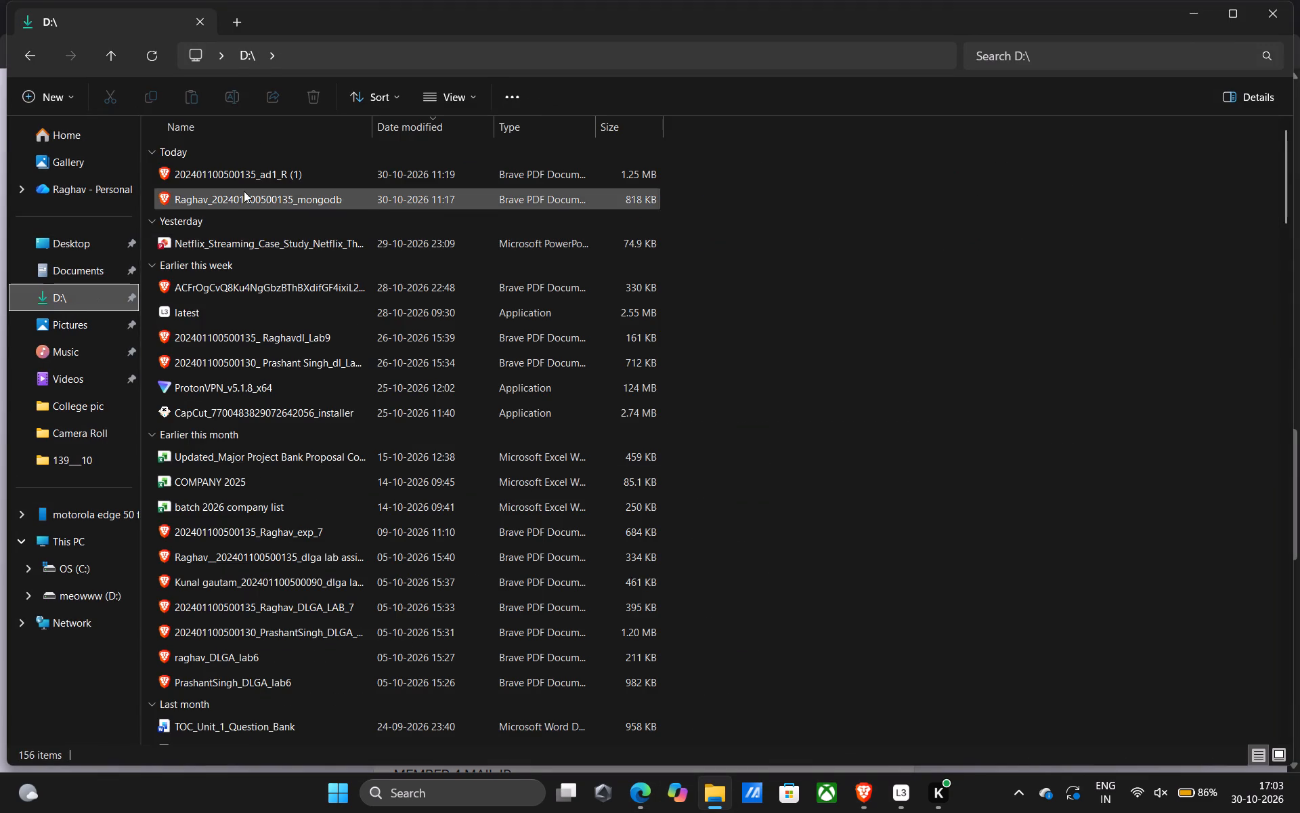
double_click(246, 463)
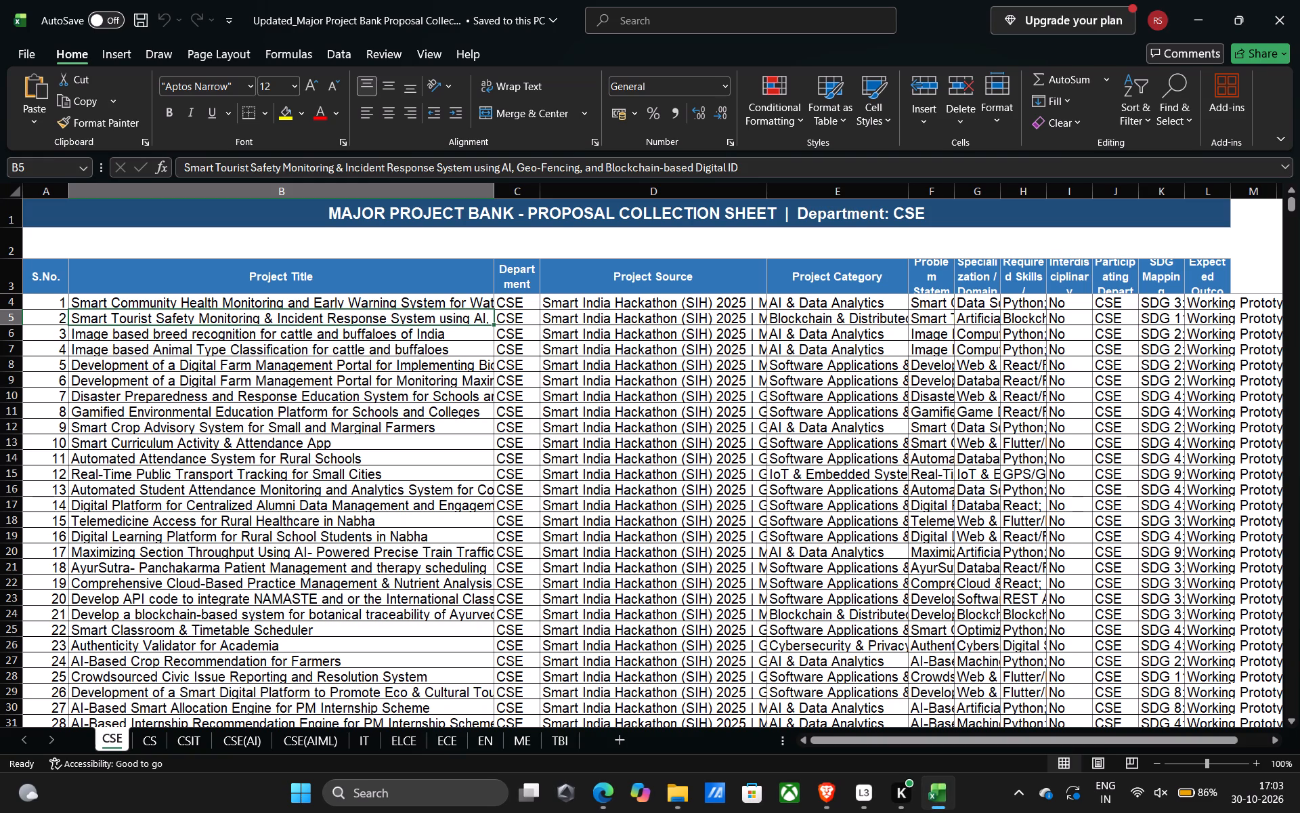
Switch back to the allocation form in Brave and return to its Member 3 questions.
click(829, 791)
scroll(533, 341, up, 2)
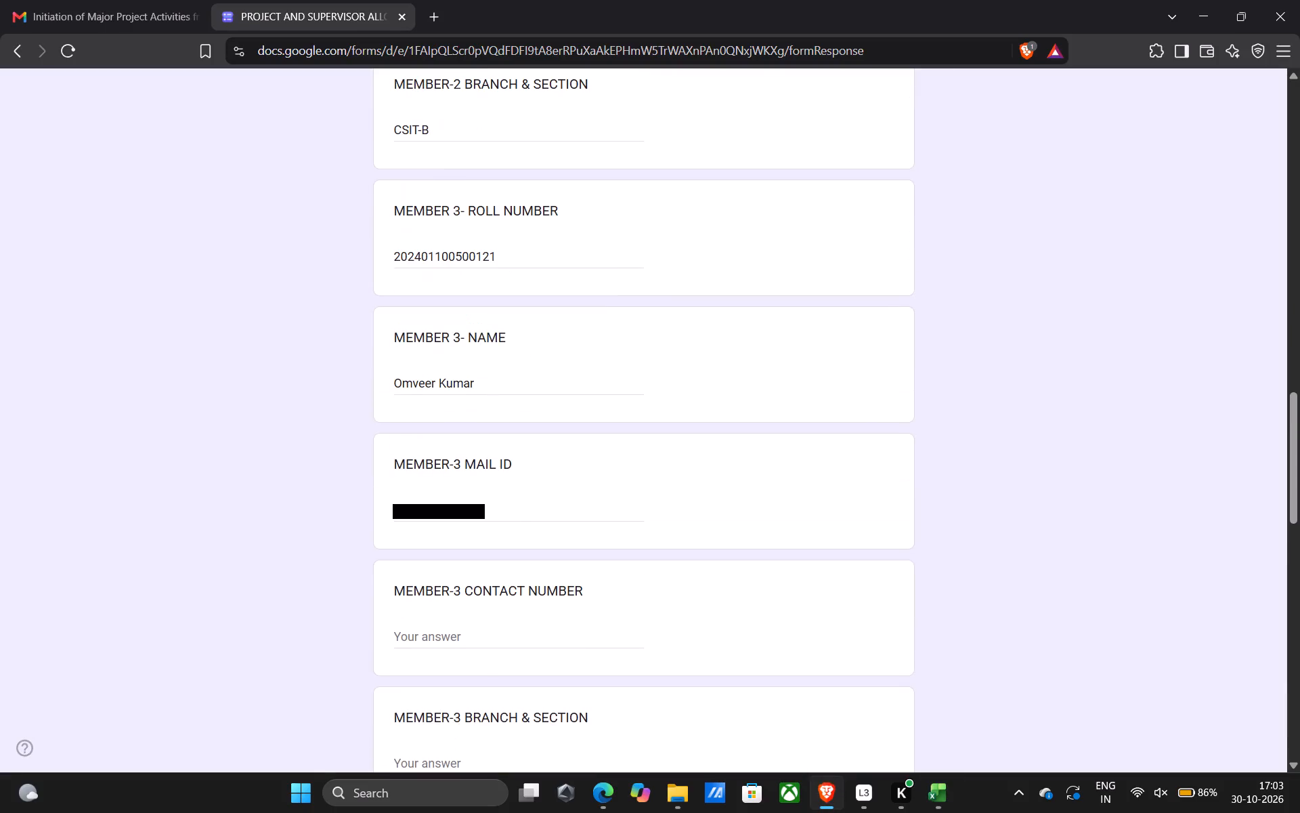
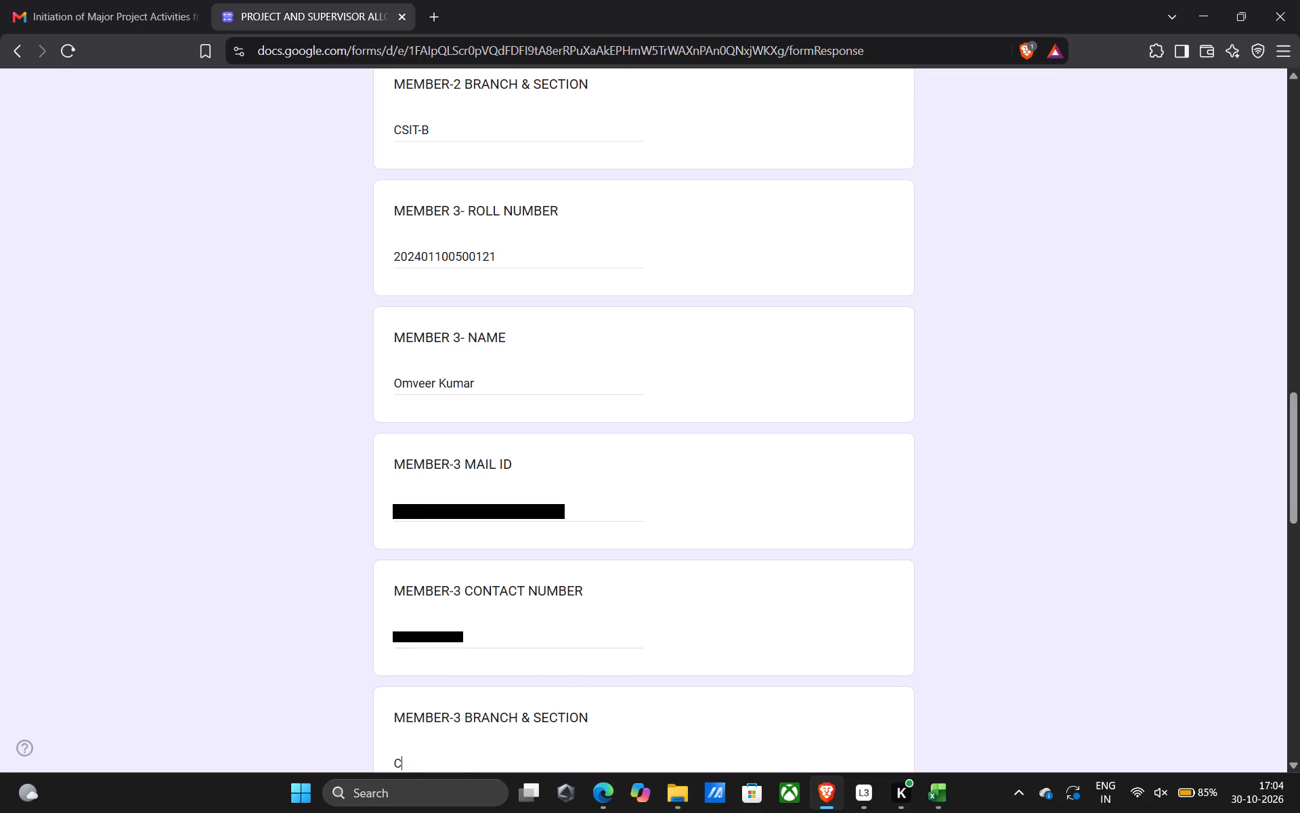
Complete the Member 3 branch and section answer as CSIT B.
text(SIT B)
click(693, 710)
Enter the fourth member's roll number in the Member 4 roll number answer.
scroll(693, 710, down, 4)
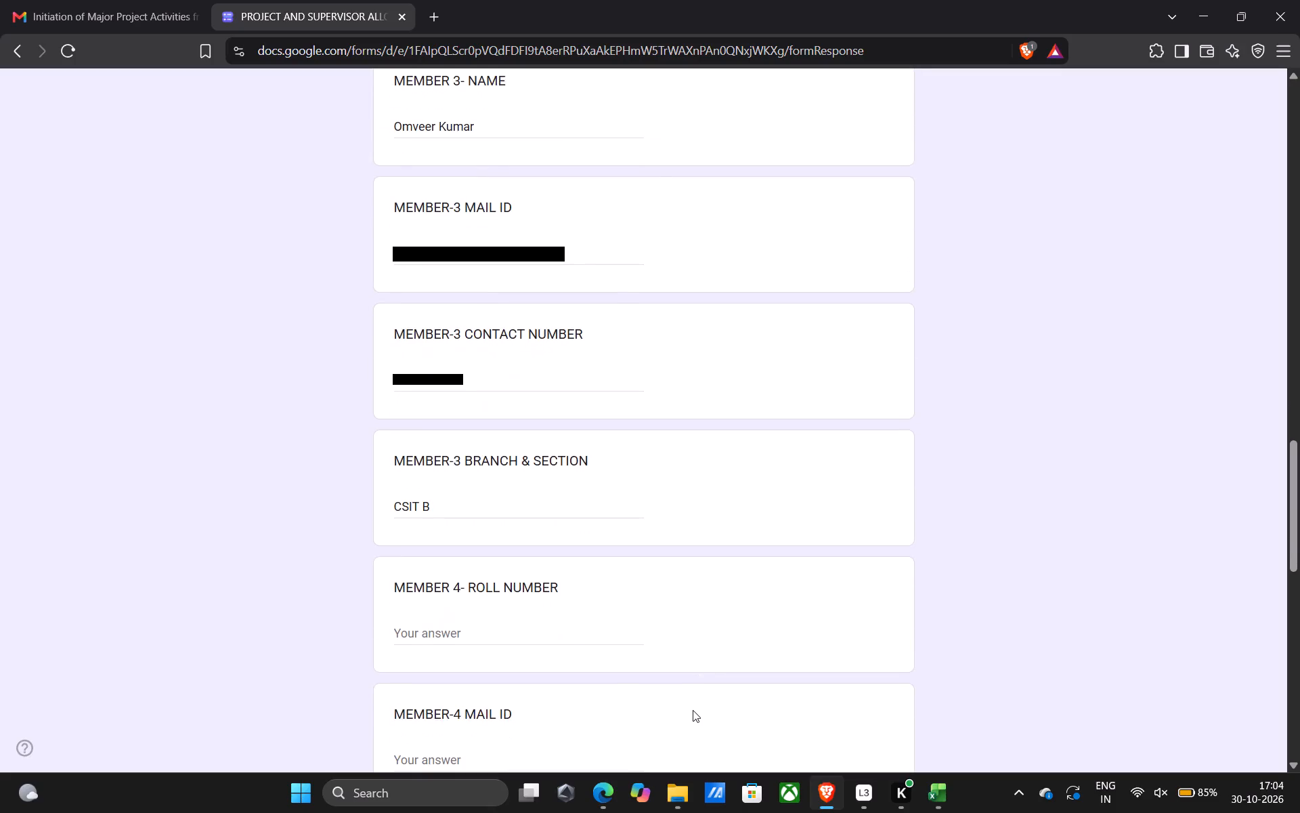
click(515, 635)
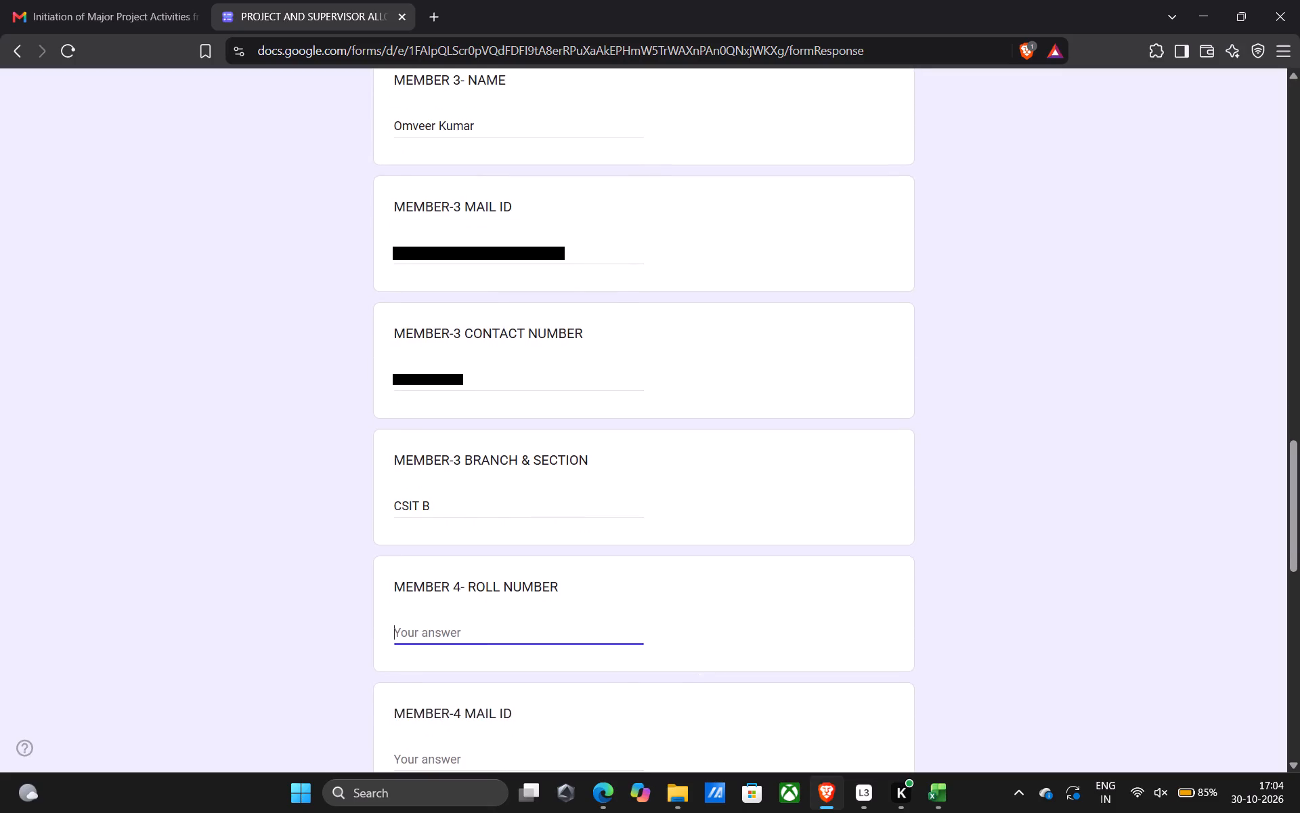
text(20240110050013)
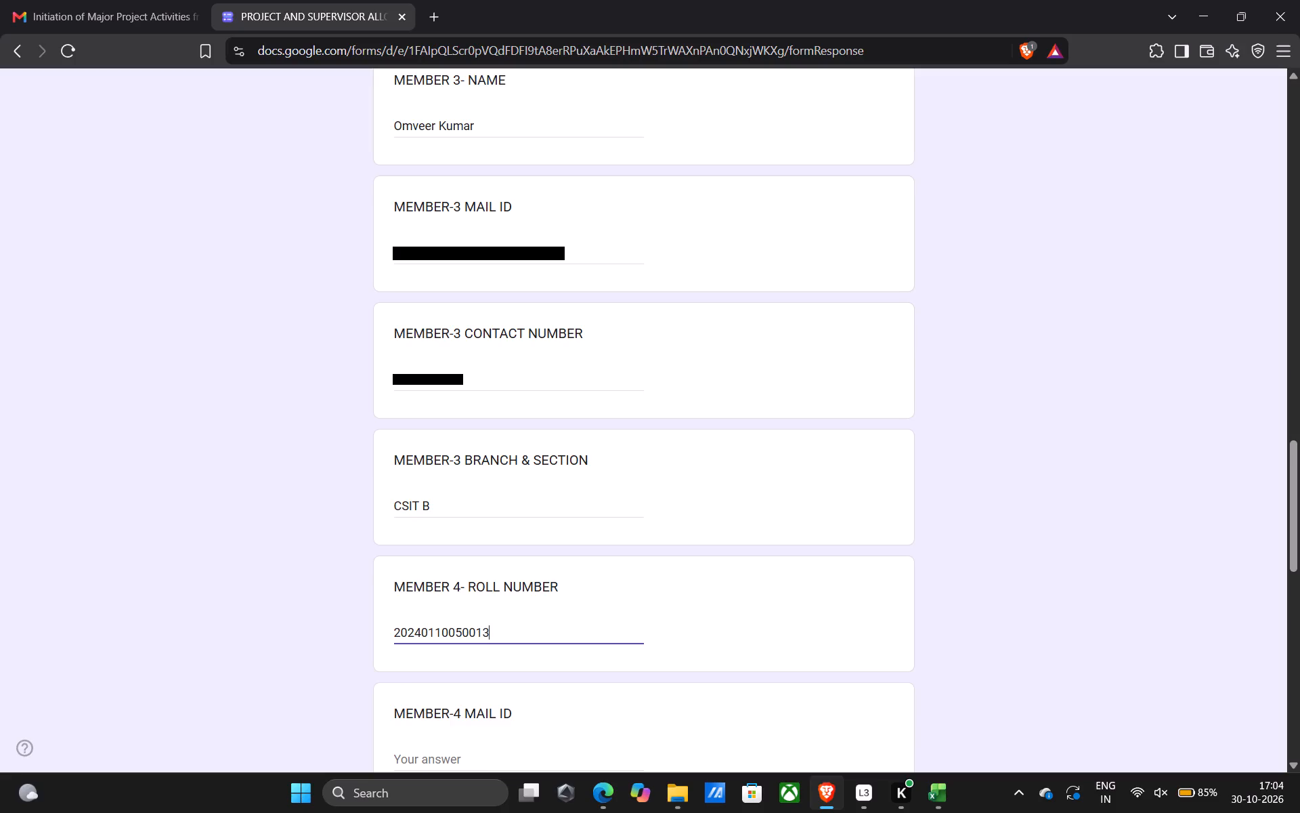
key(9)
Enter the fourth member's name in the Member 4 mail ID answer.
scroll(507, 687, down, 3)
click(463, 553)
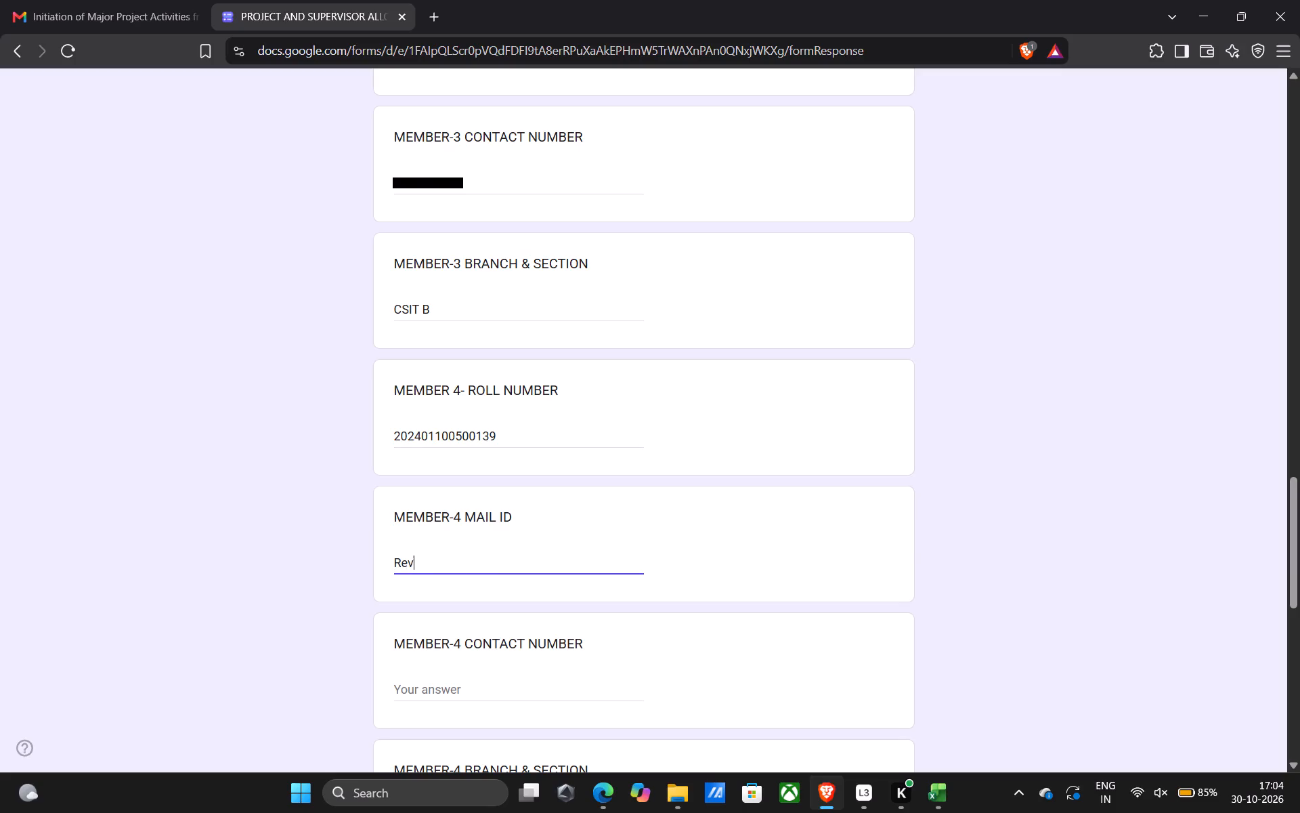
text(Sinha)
Review the form from the Member 2 answers to the project questions, comparing the fields asked for Member 4 with those of the other members.
click(492, 699)
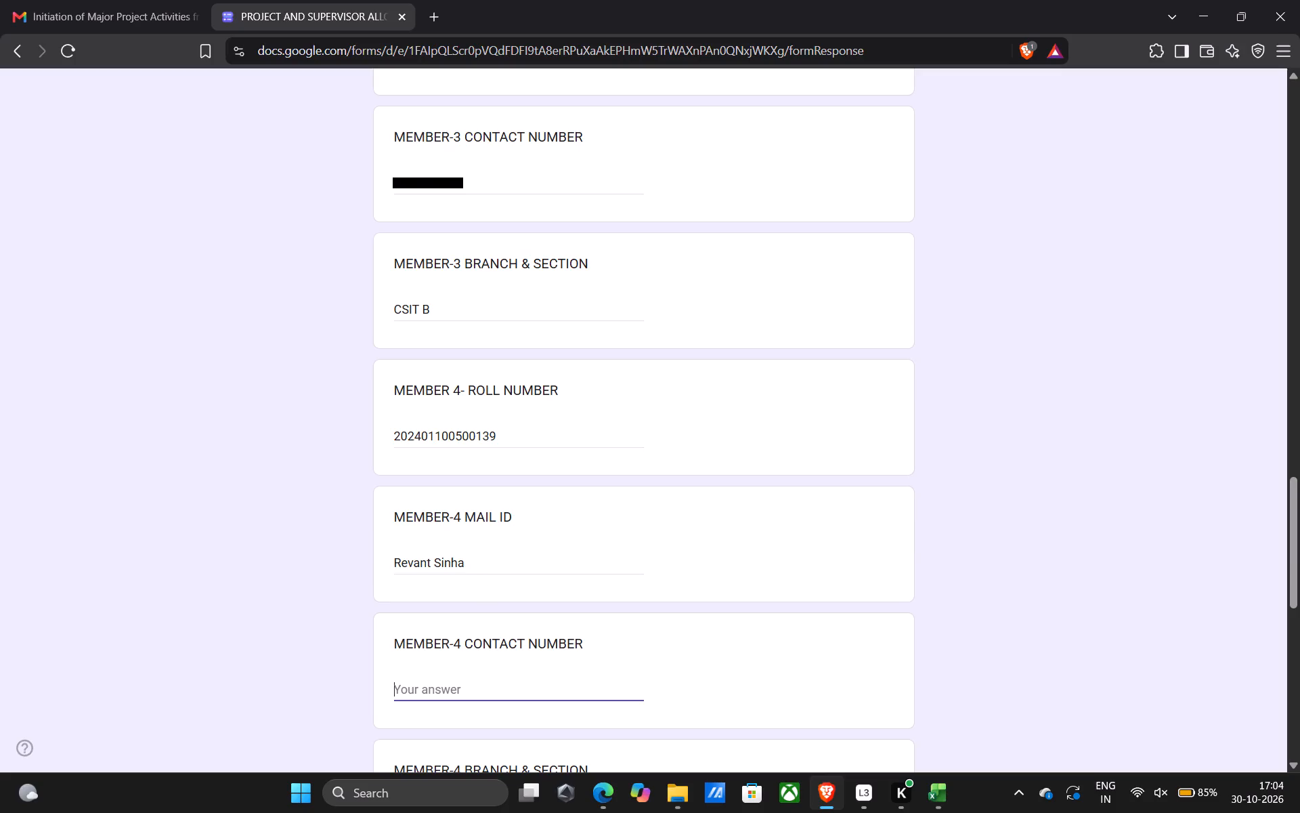
scroll(480, 567, down, 1)
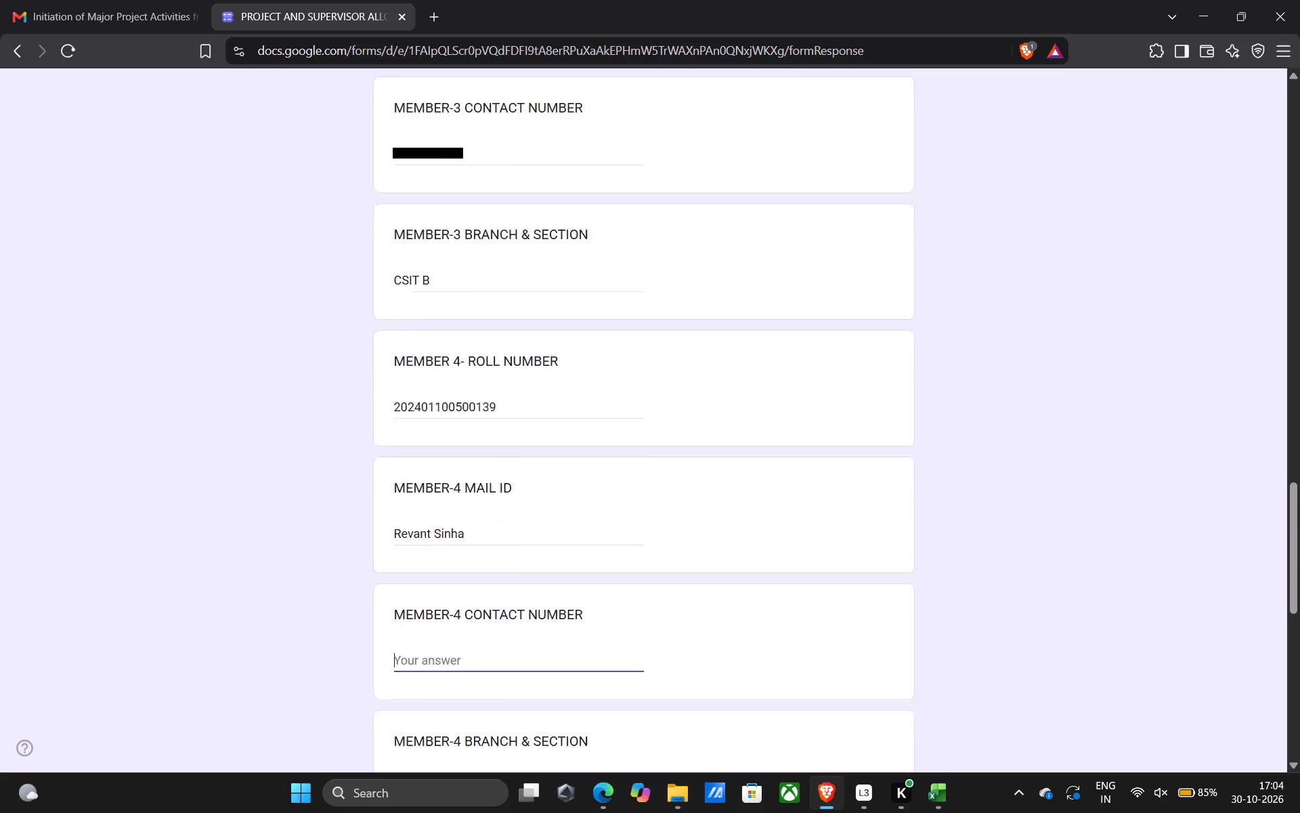
scroll(480, 567, down, 3)
scroll(480, 567, up, 3)
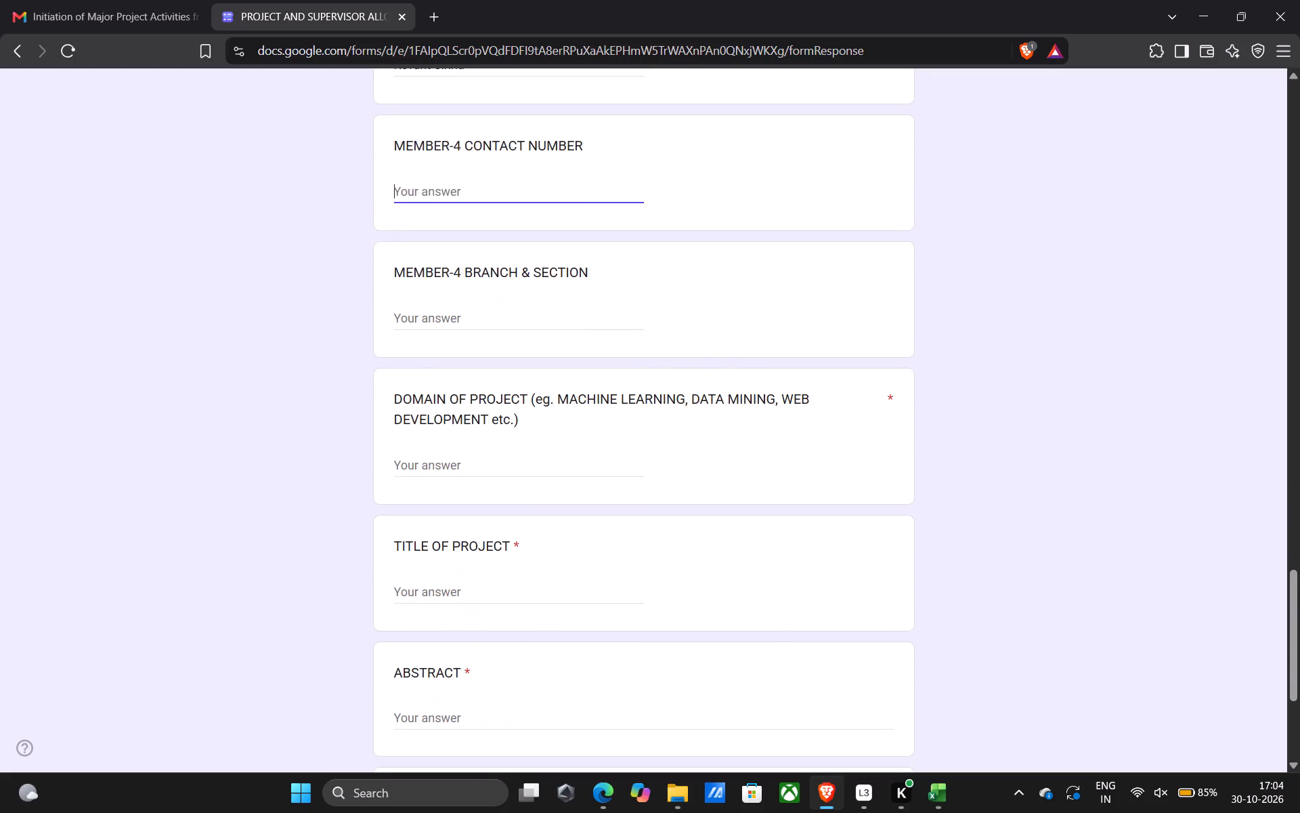
scroll(480, 567, up, 4)
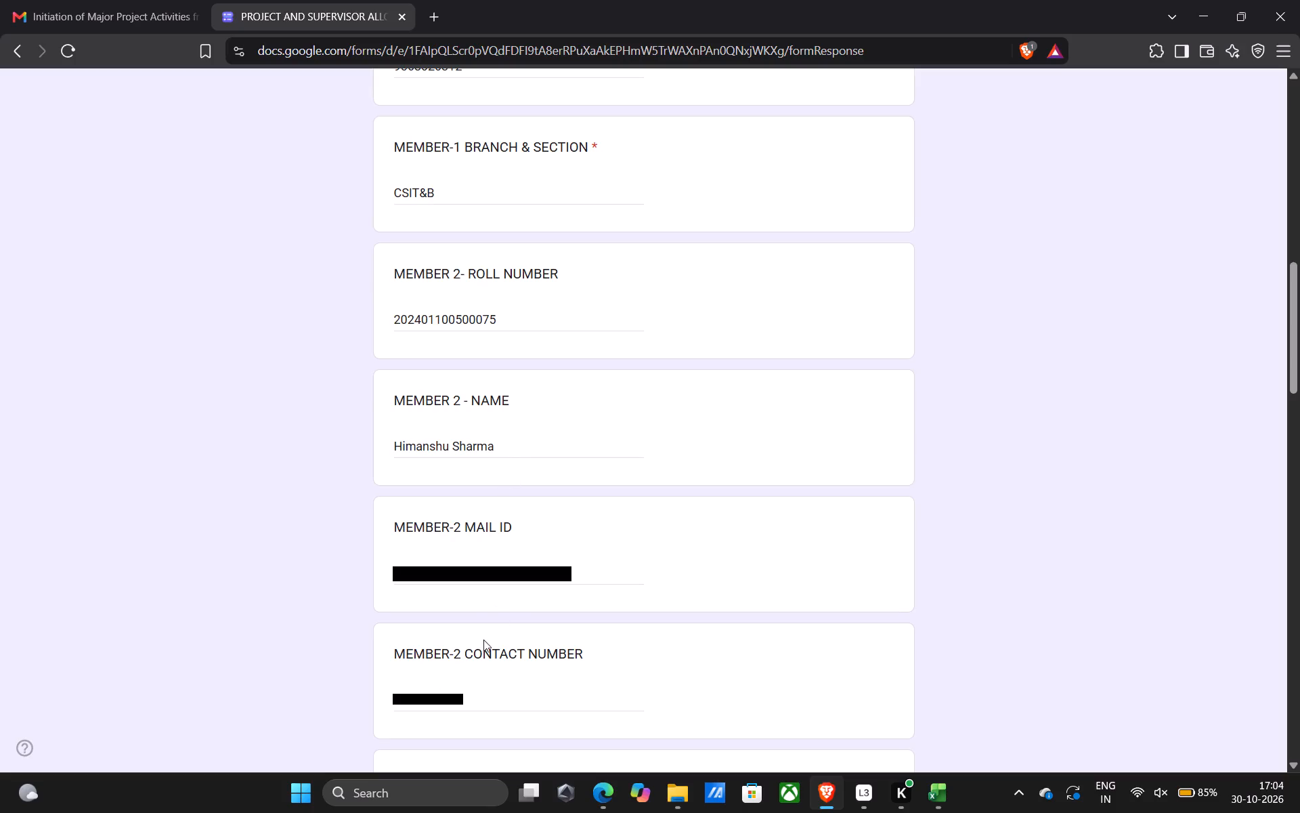
scroll(511, 635, down, 5)
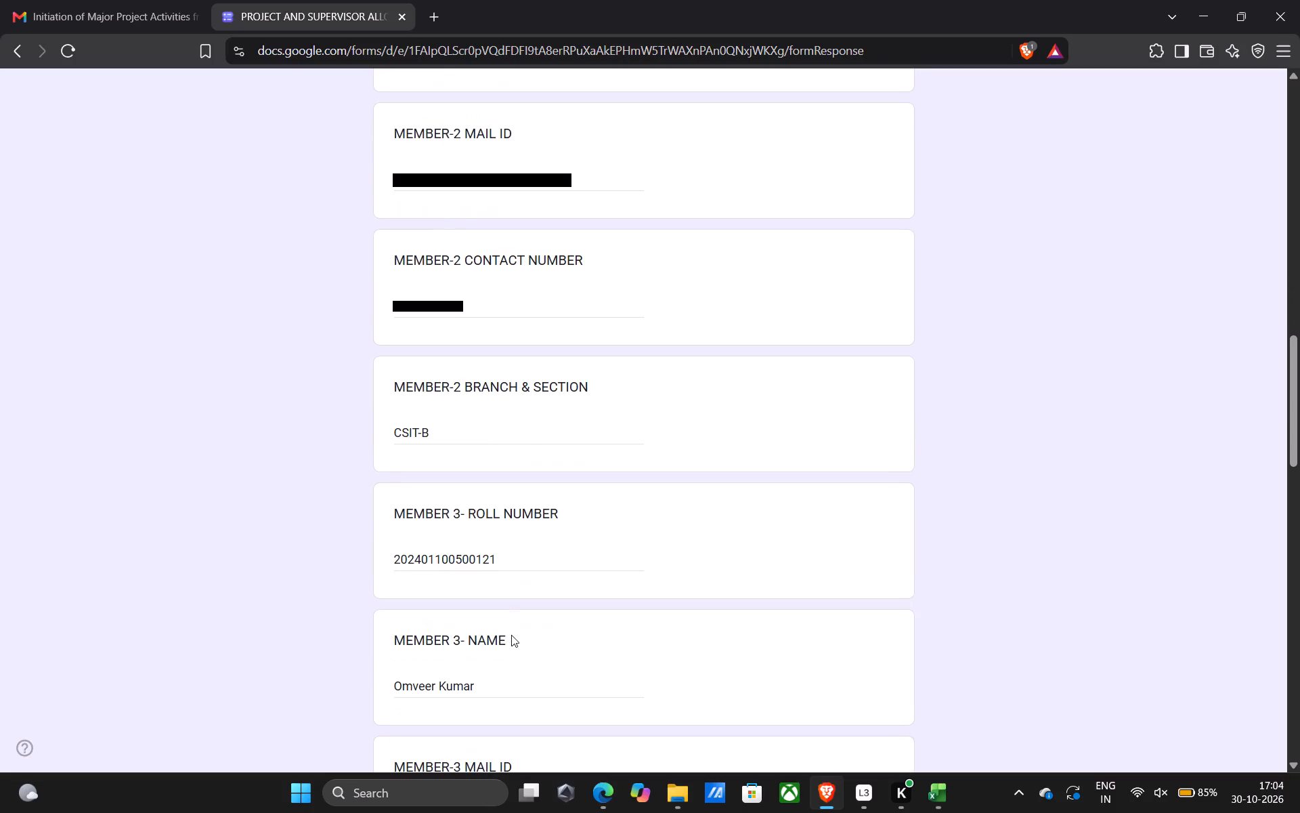
scroll(516, 699, down, 2)
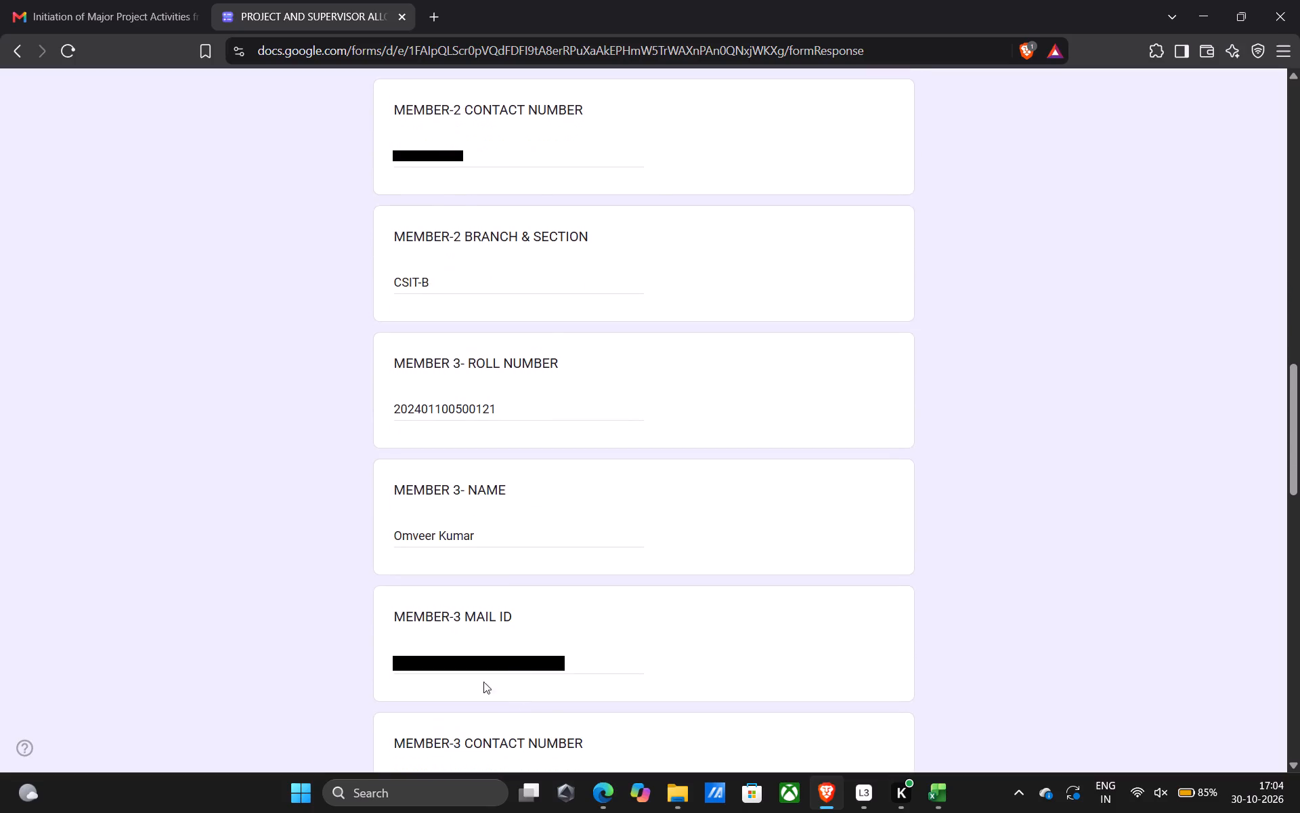
scroll(502, 667, down, 3)
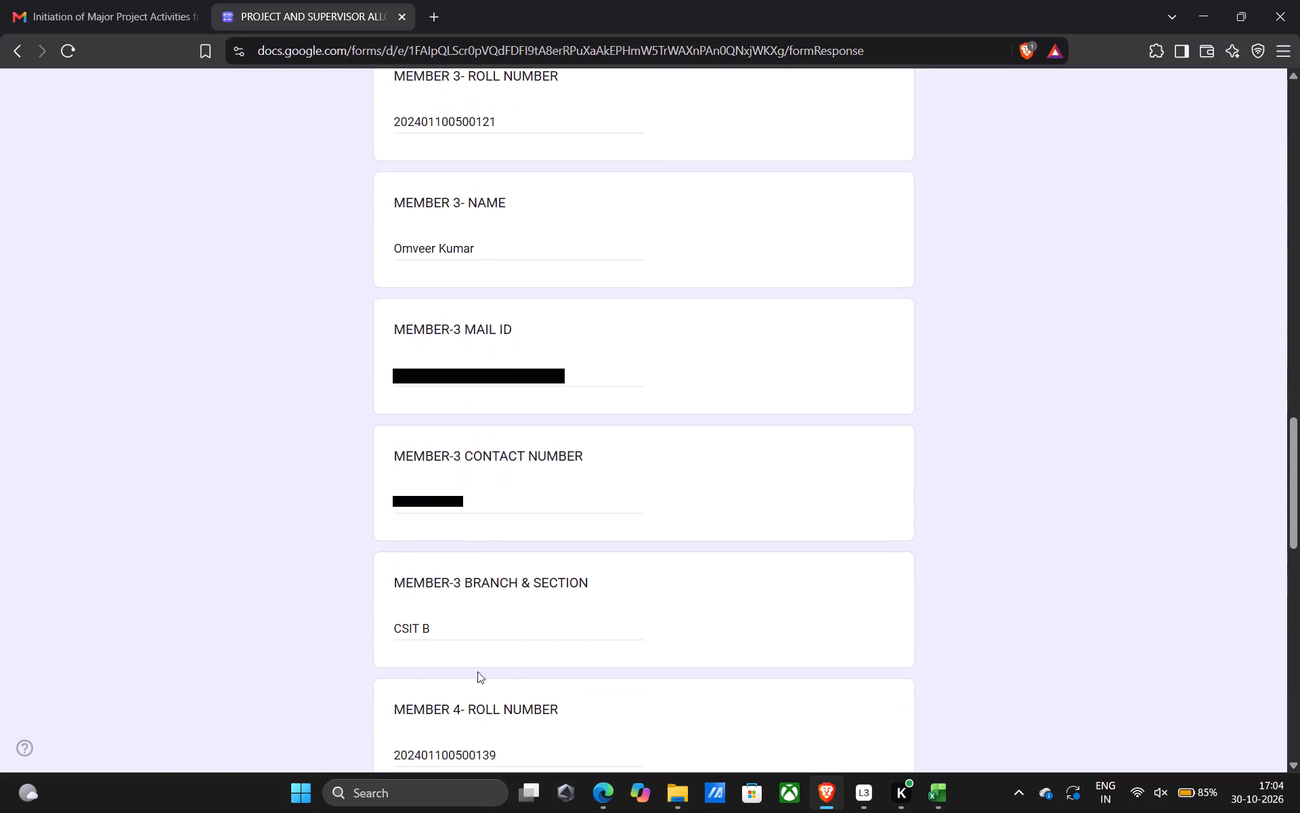
scroll(500, 591, down, 1)
scroll(498, 661, down, 1)
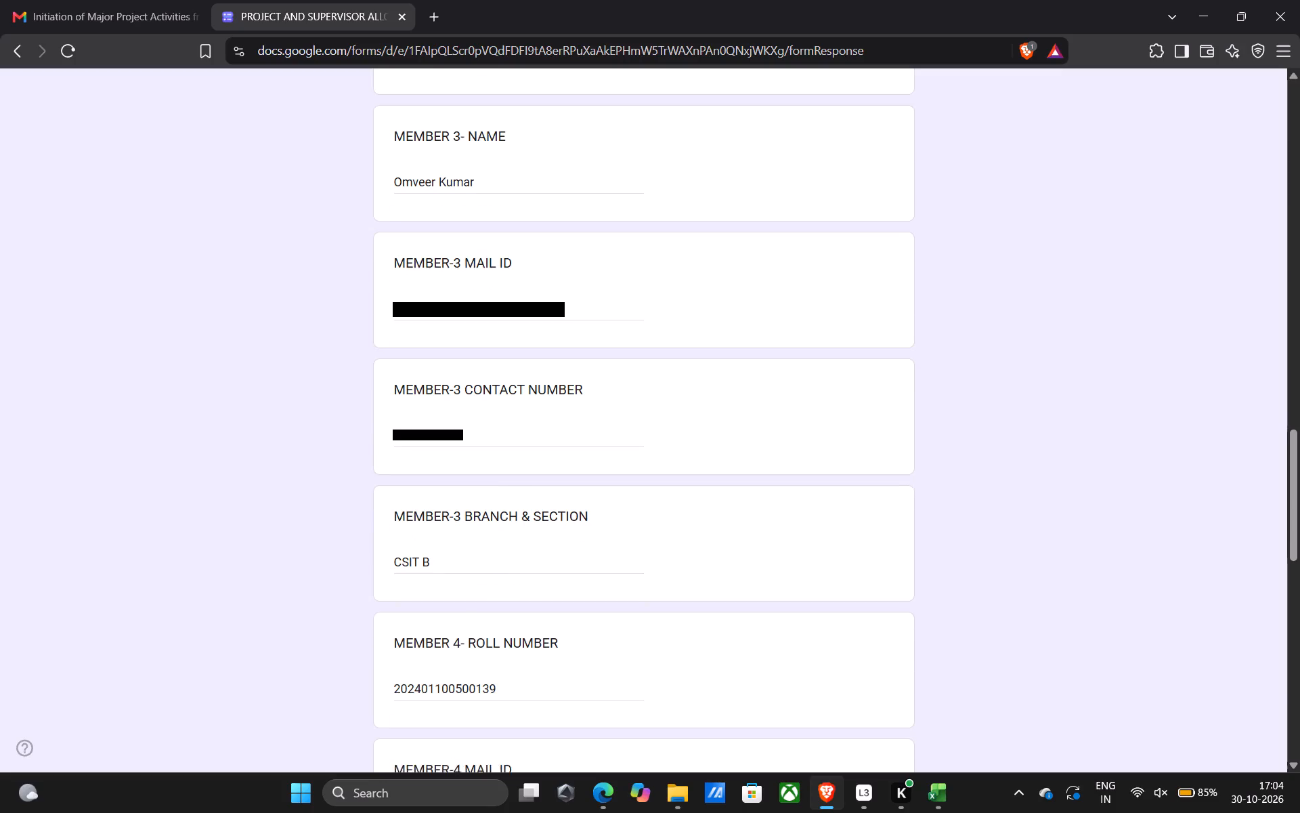
scroll(498, 661, down, 3)
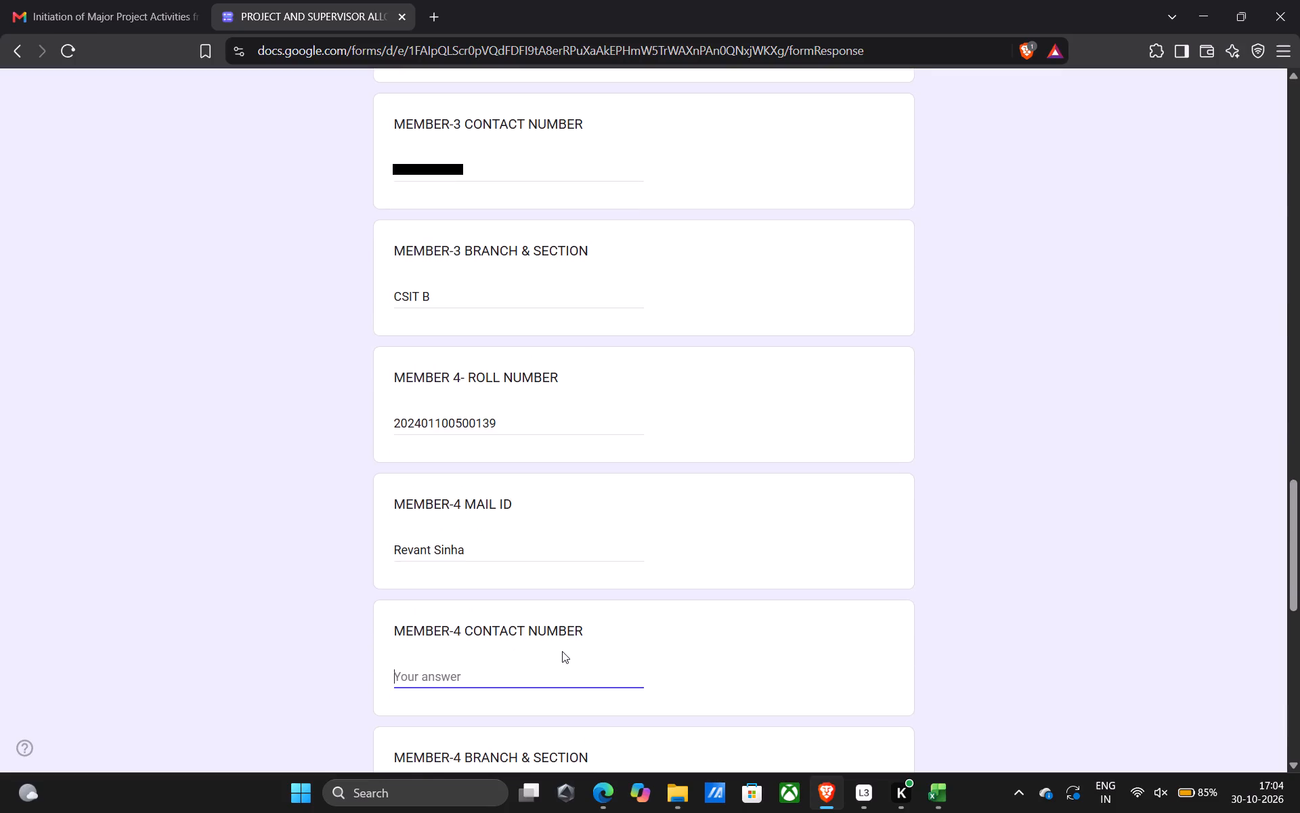
scroll(562, 651, down, 4)
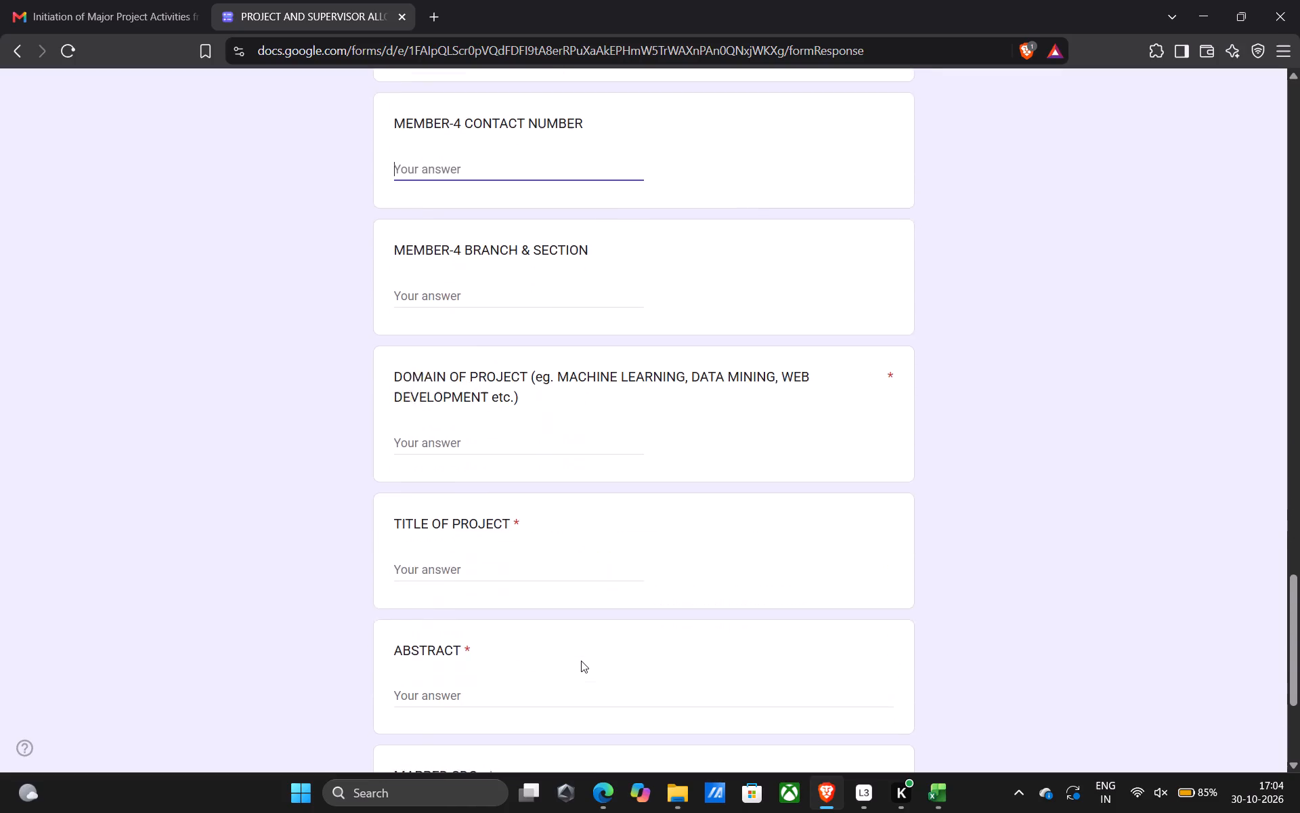
scroll(581, 661, down, 4)
scroll(581, 661, up, 4)
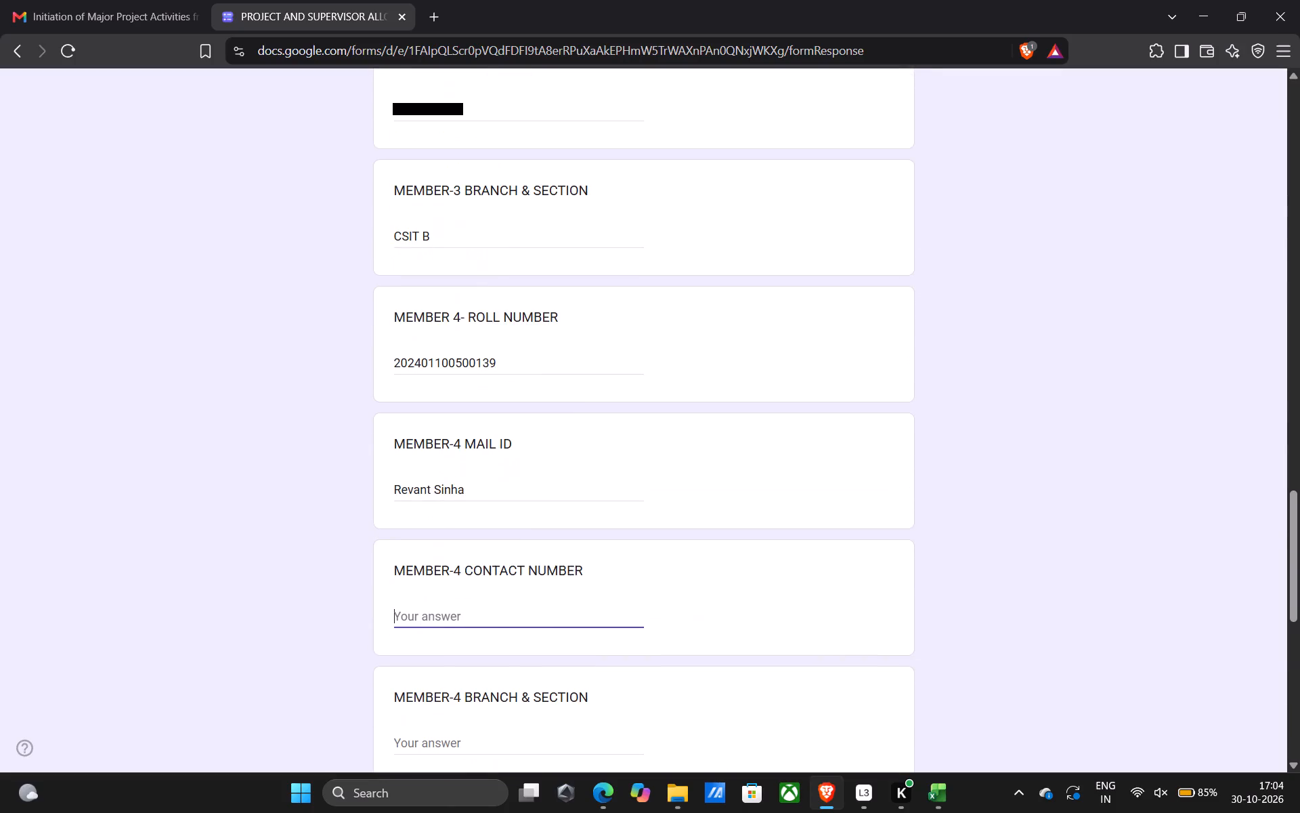
scroll(581, 661, up, 1)
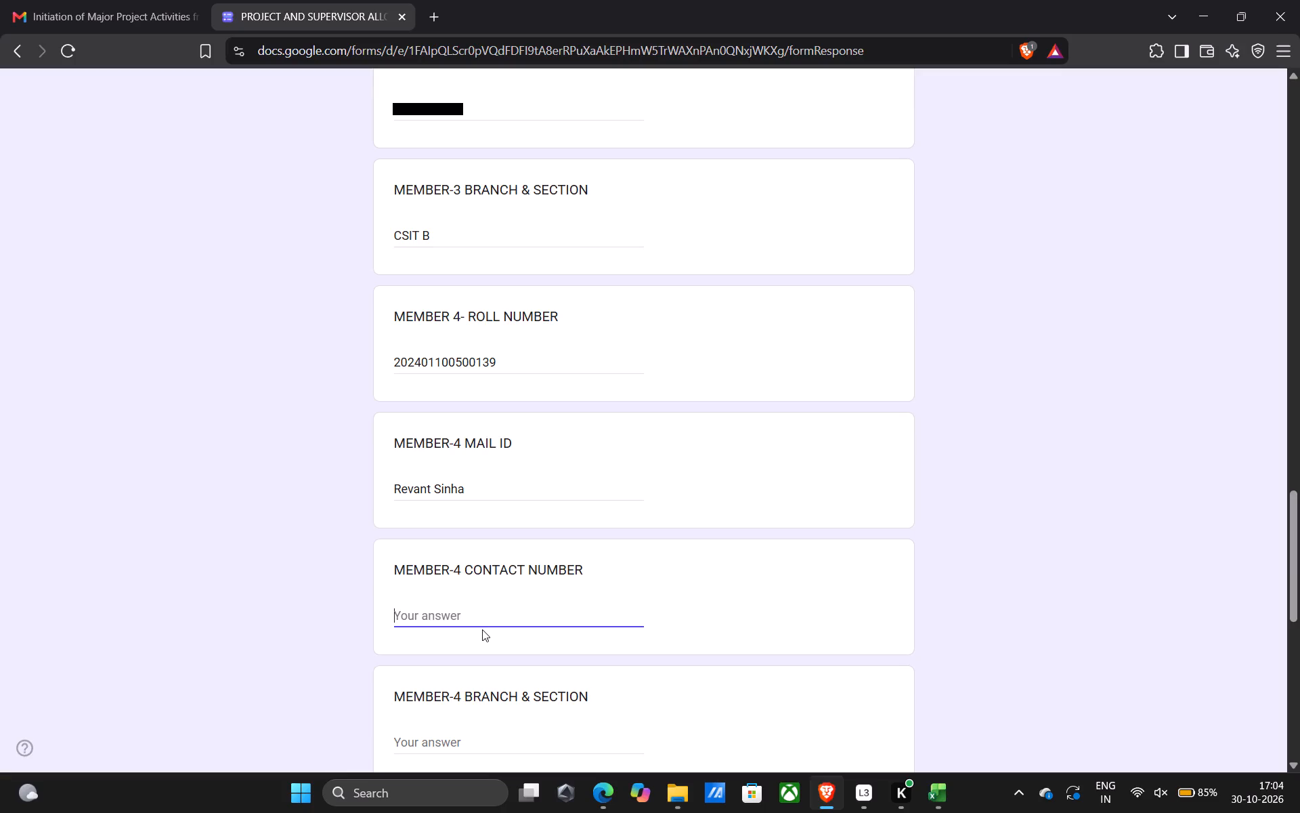
Replace the name in the Member 4 mail ID answer with the fourth member's e-mail address.
click(479, 490)
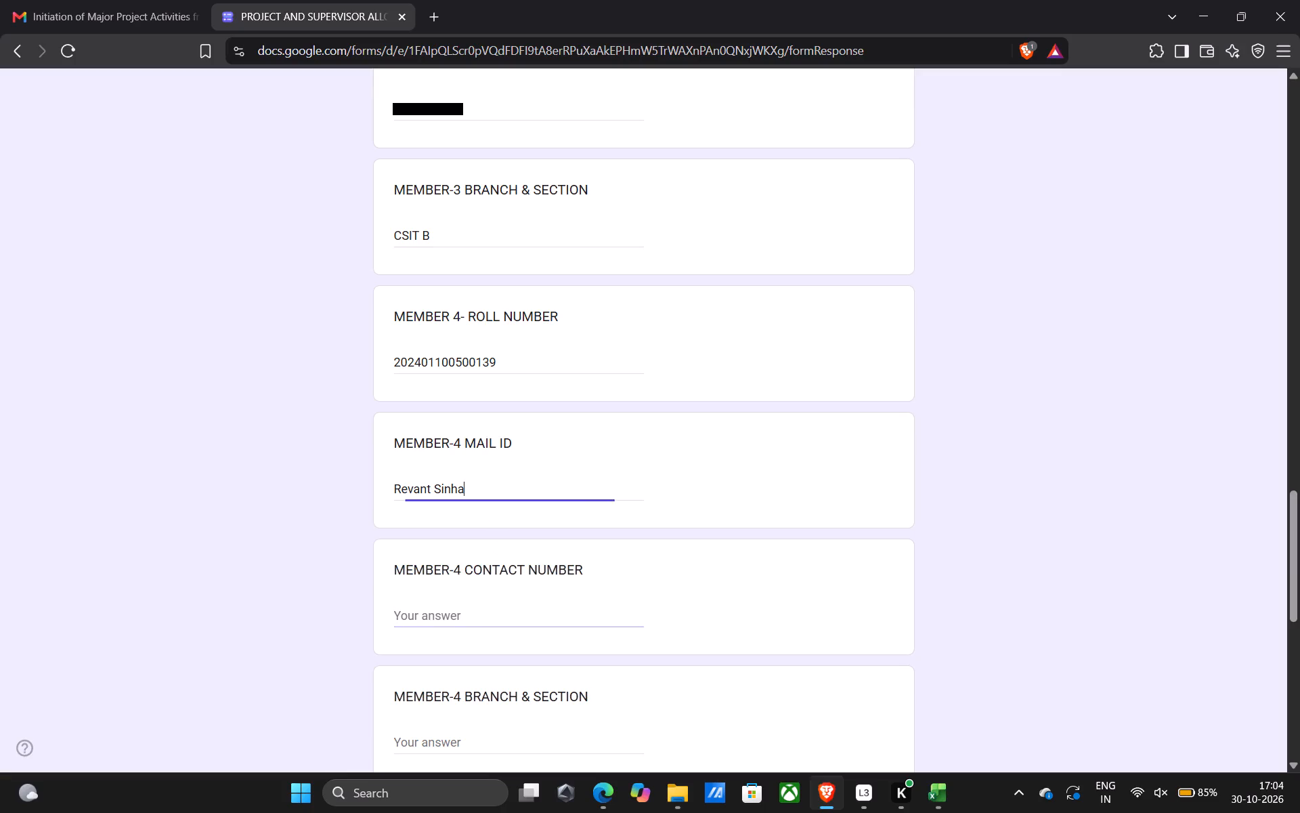
key(BackSpace)
key(BackSpace)
key(BackSpace)
key(BackSpace)
key(BackSpace)
key(BackSpace)
key(BackSpace)
key(BackSpace)
key(BackSpace)
key(BackSpace)
key(BackSpace)
key(BackSpace)
key(BackSpace)
key(BackSpace)
key(BackSpace)
key(BackSpace)
key(BackSpace)
key(BackSpace)
key(BackSpace)
key(BackSpace)
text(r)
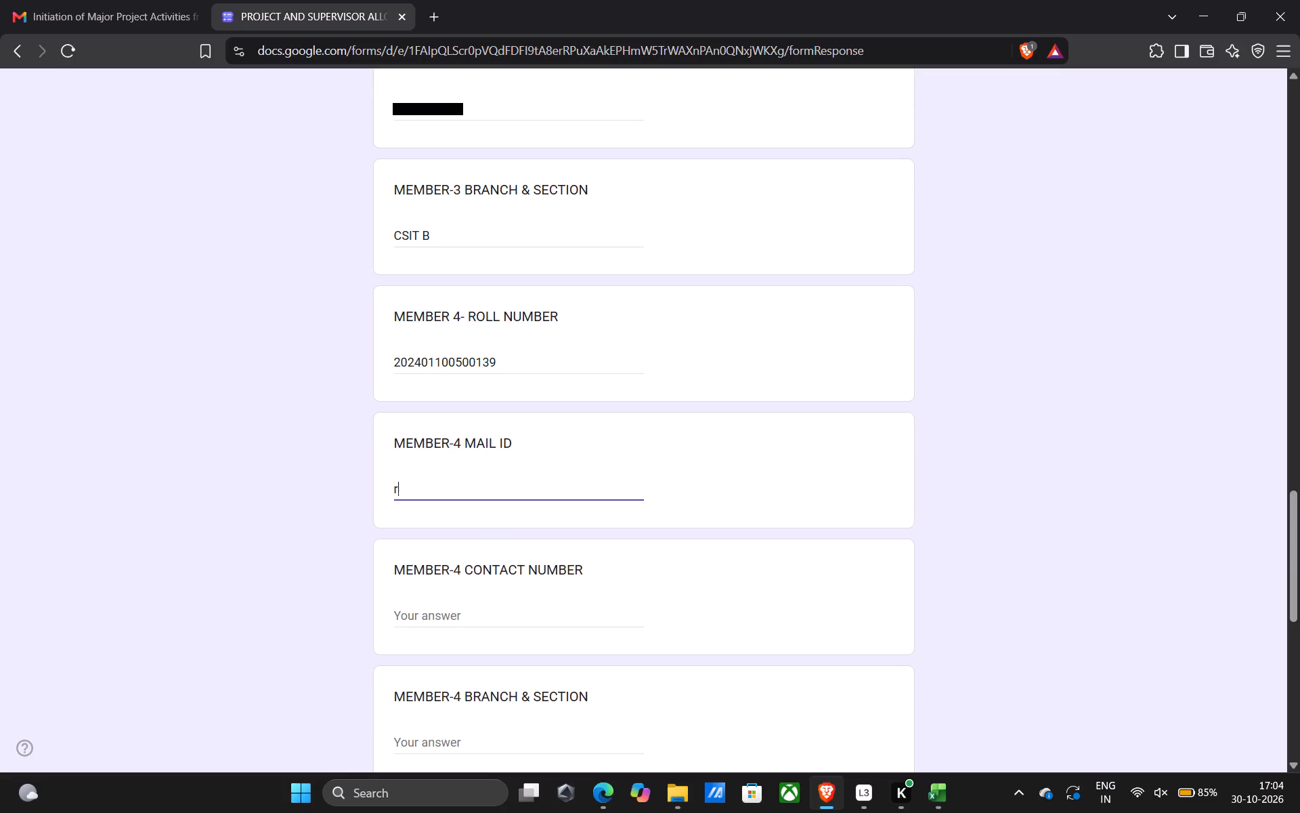
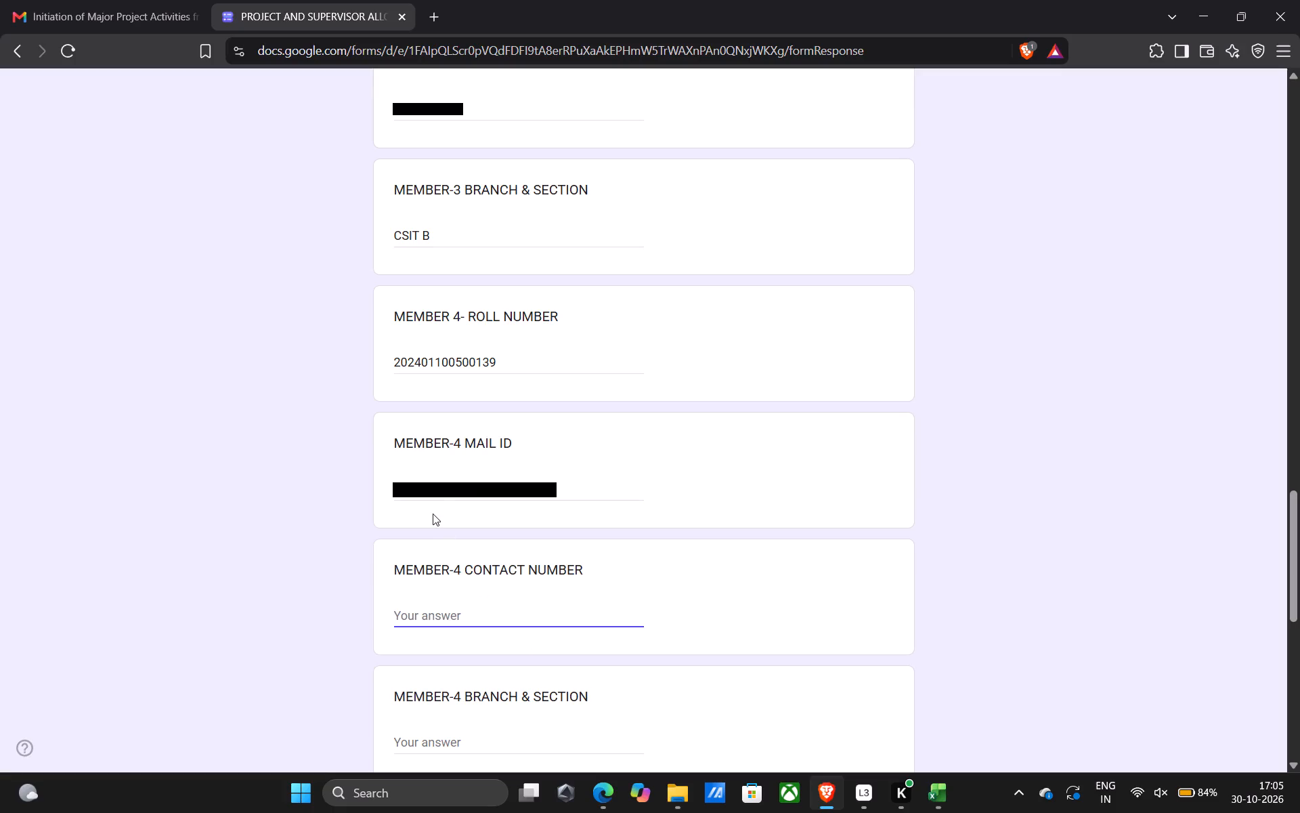
Correct the fourth member's e-mail address in the Member 4 mail ID answer by inserting the missing period.
click(427, 486)
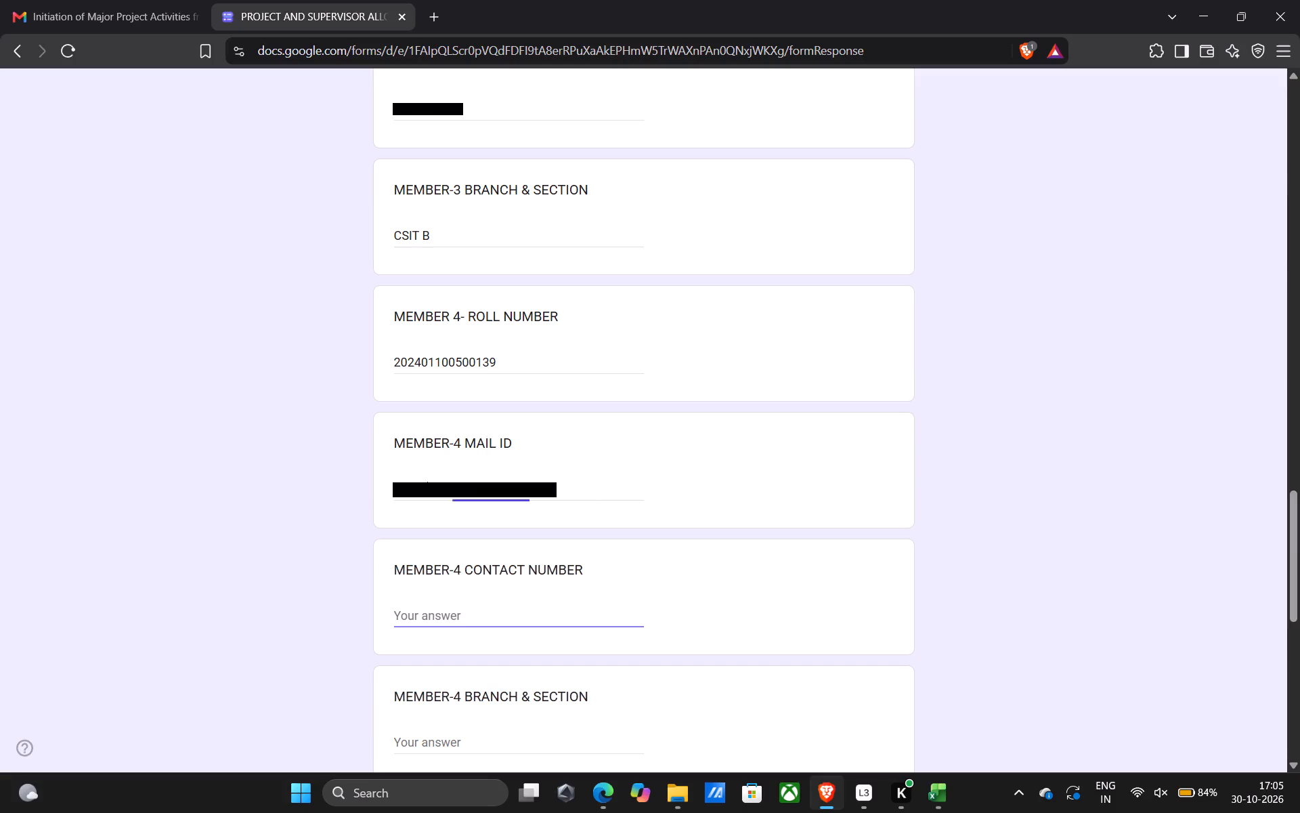
key(period)
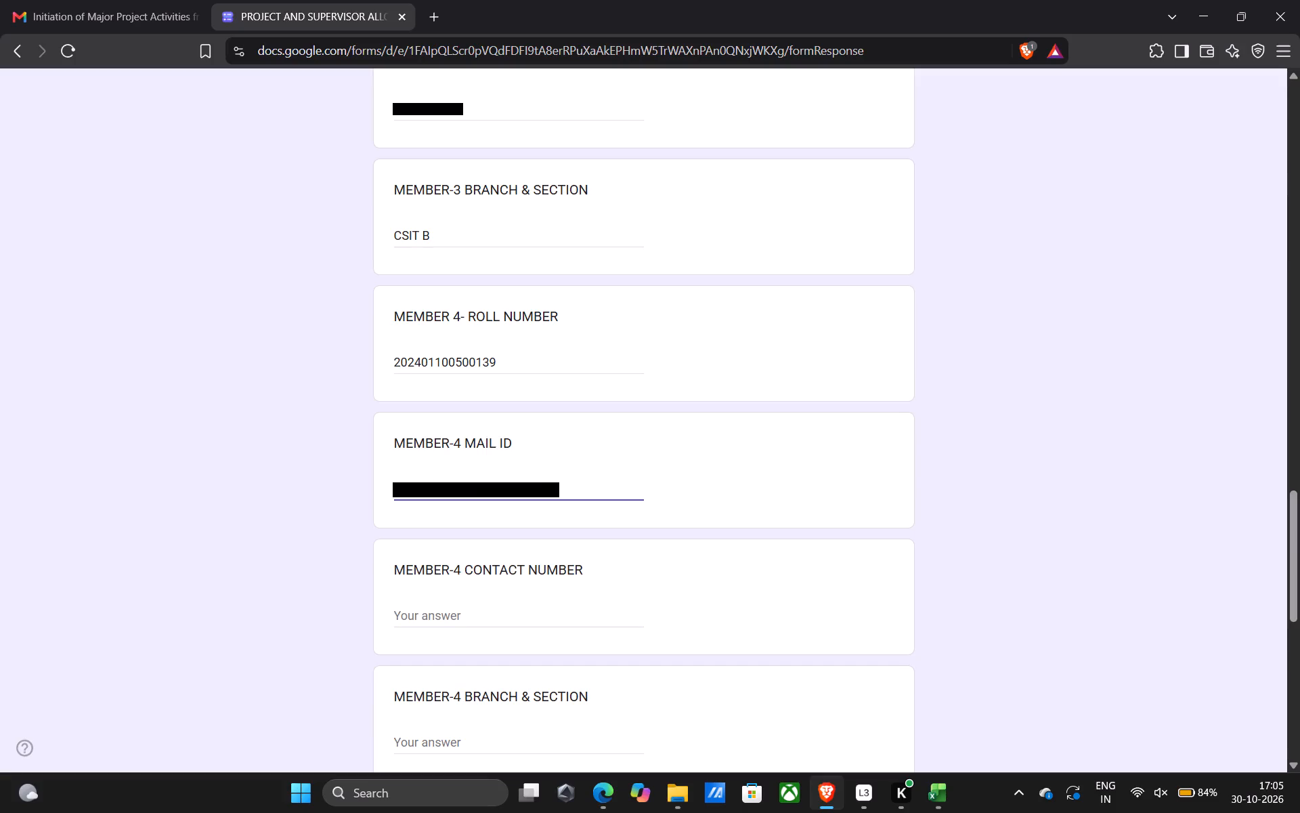
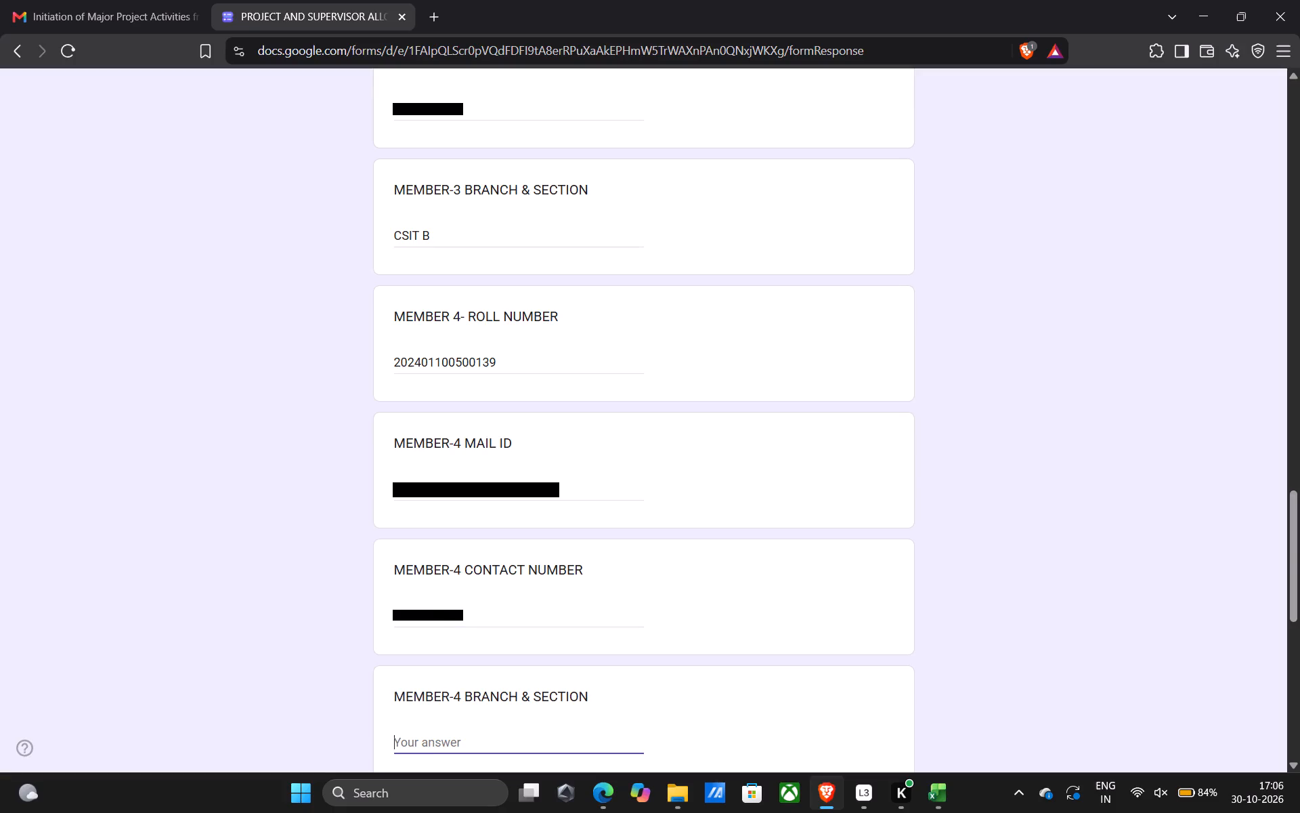
Enter CSIT B as the Member-4 Branch & Section answer.
text(CSIT N)
key(BackSpace)
key(b)
click(777, 720)
Review the completed answers for all four members and the project questions that still need answers.
scroll(777, 720, down, 1)
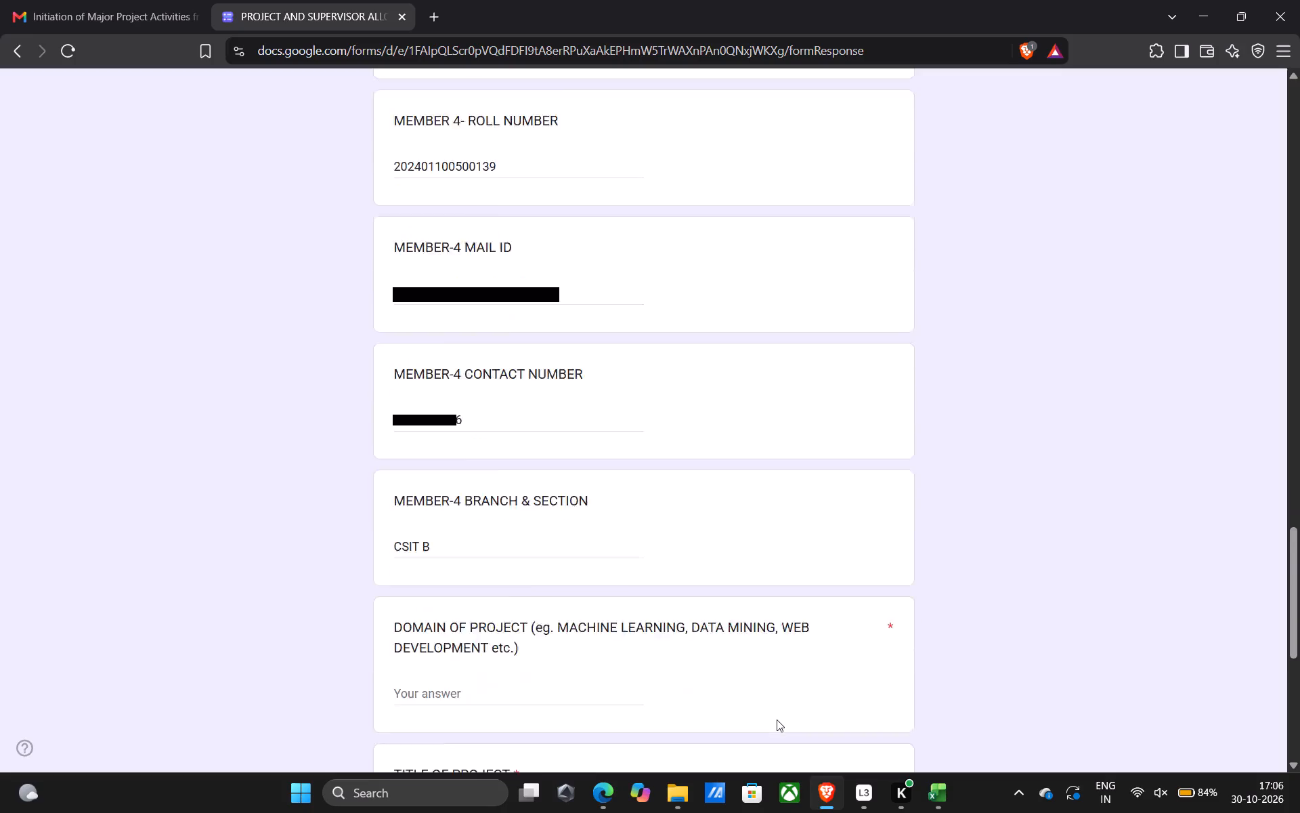
scroll(777, 720, down, 6)
scroll(777, 720, up, 3)
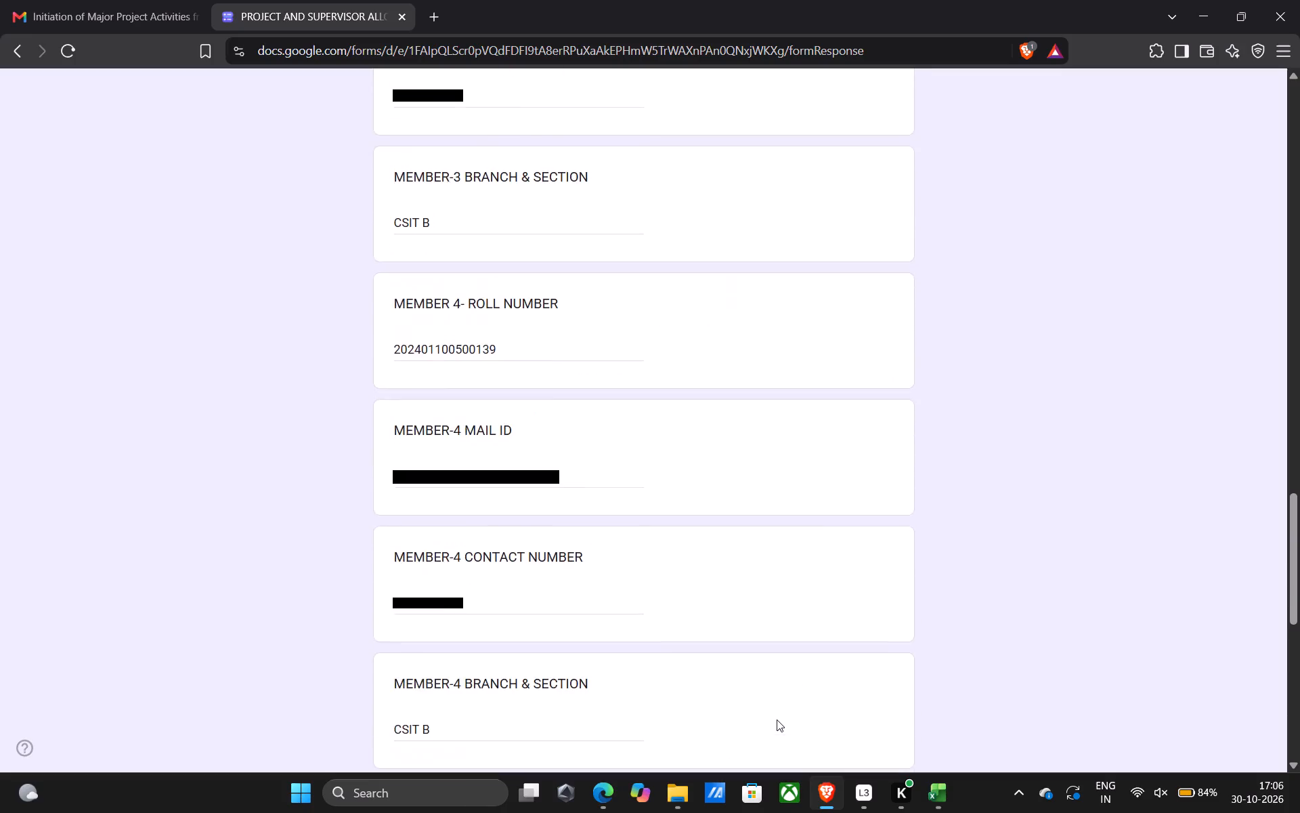
scroll(777, 720, up, 2)
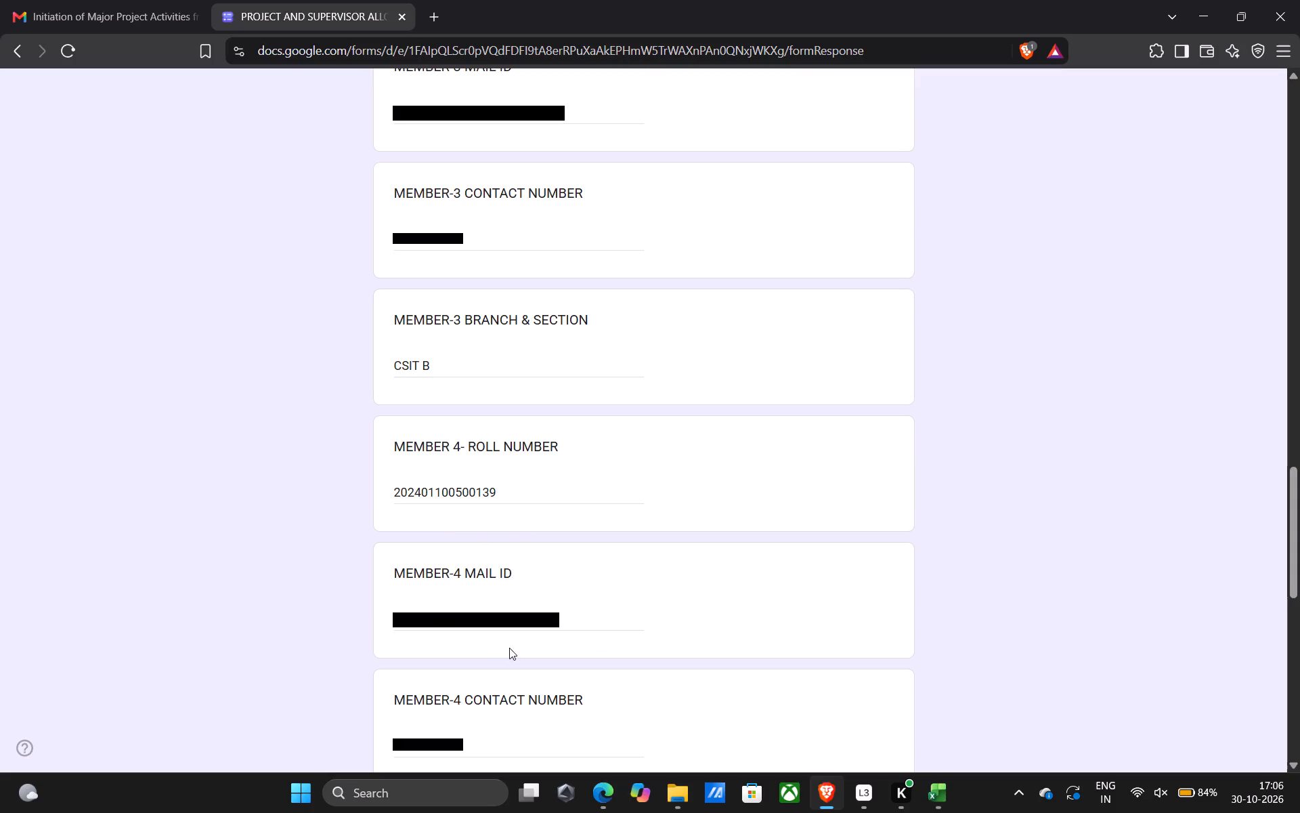
scroll(525, 626, up, 10)
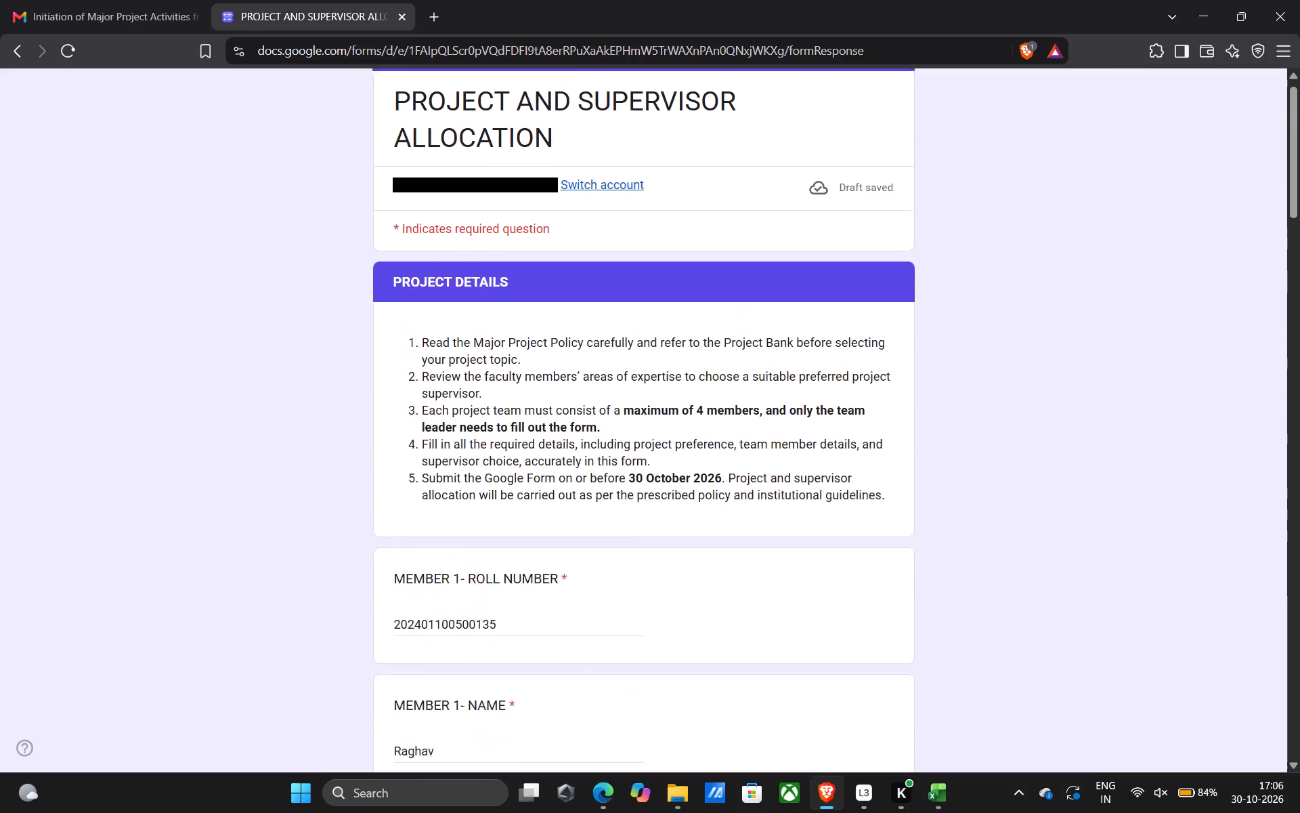
scroll(508, 623, down, 1)
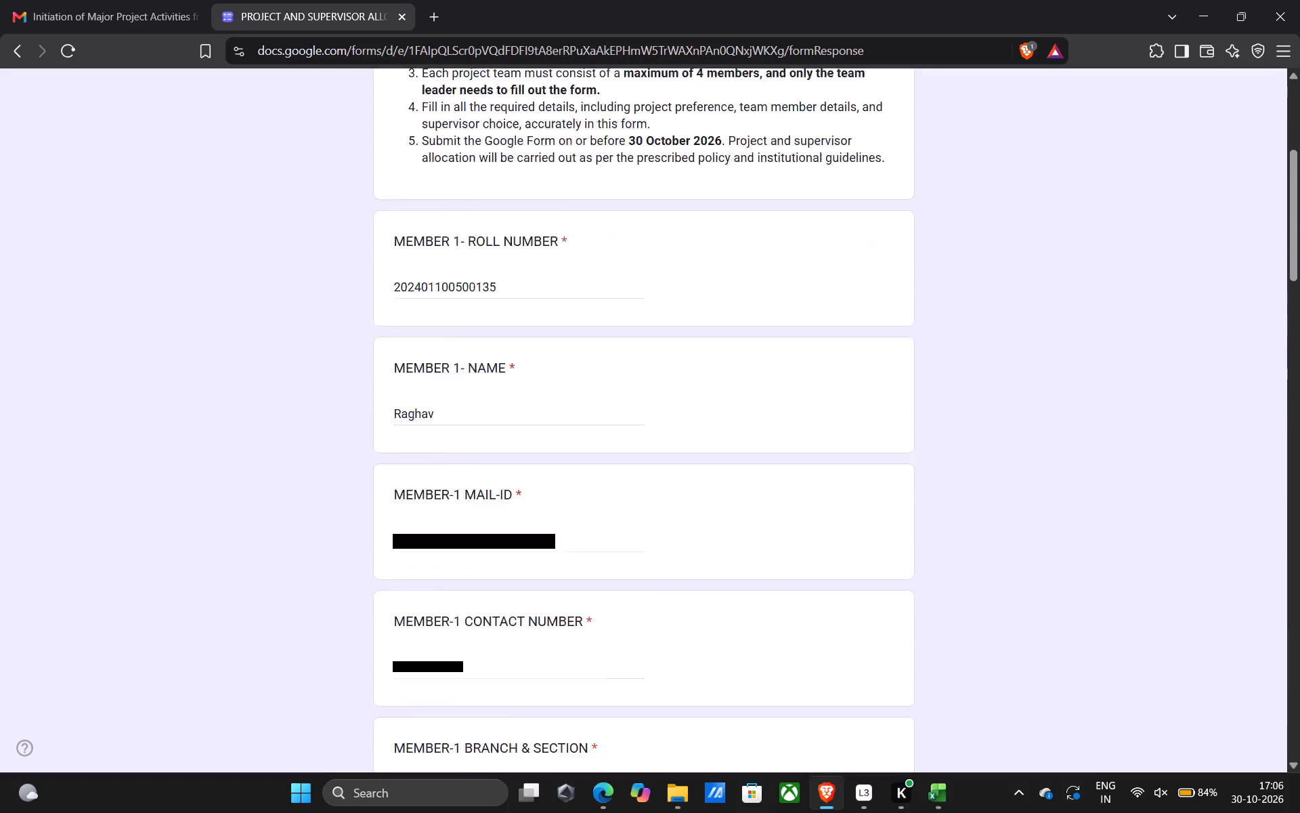
scroll(508, 623, down, 3)
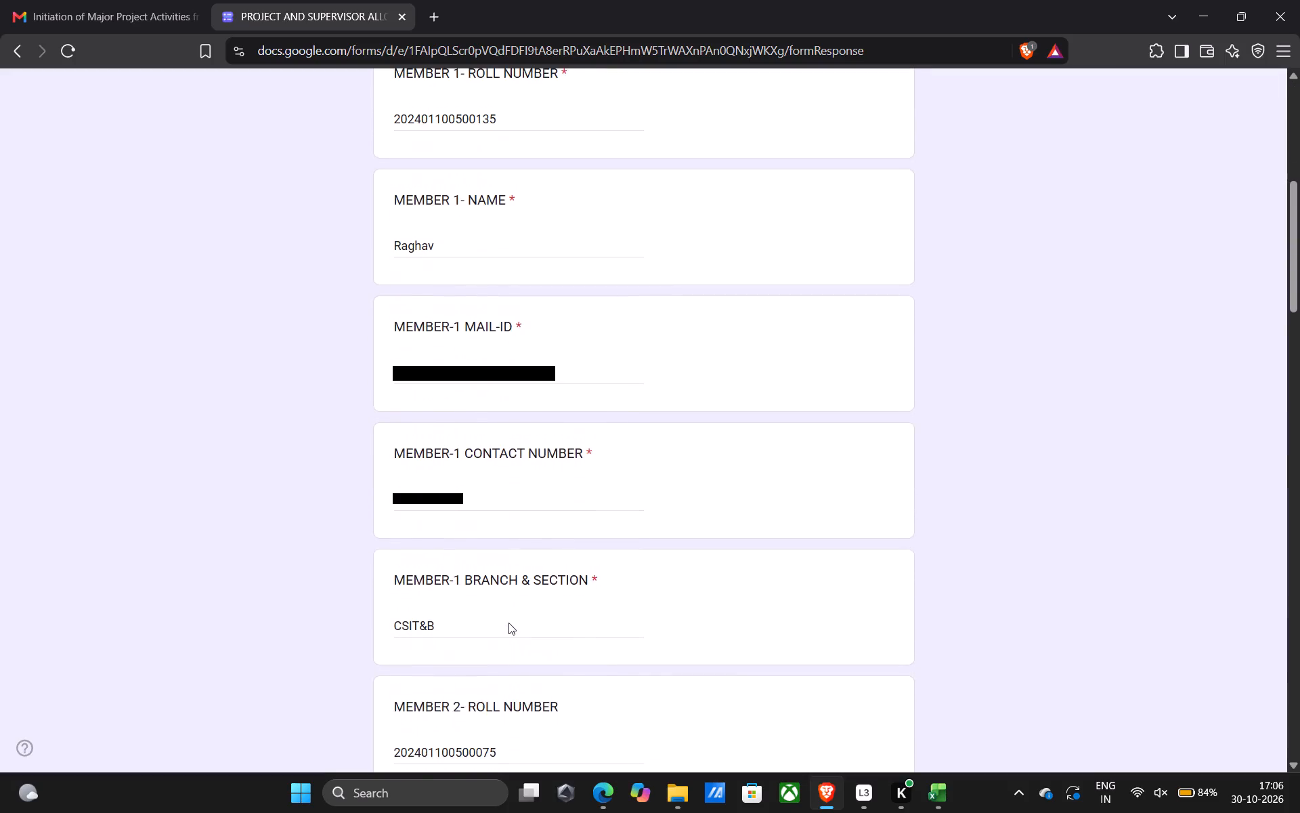
scroll(508, 623, down, 3)
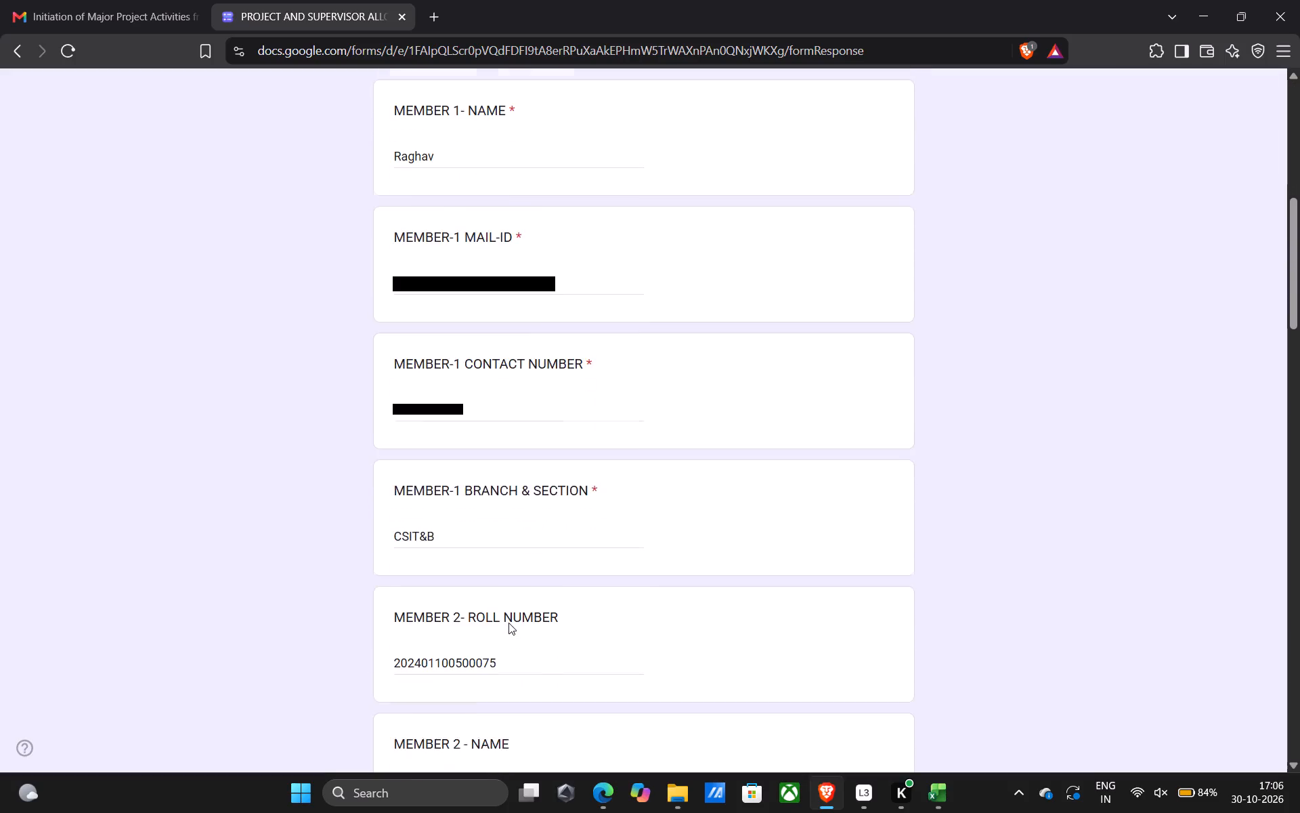
scroll(508, 623, down, 3)
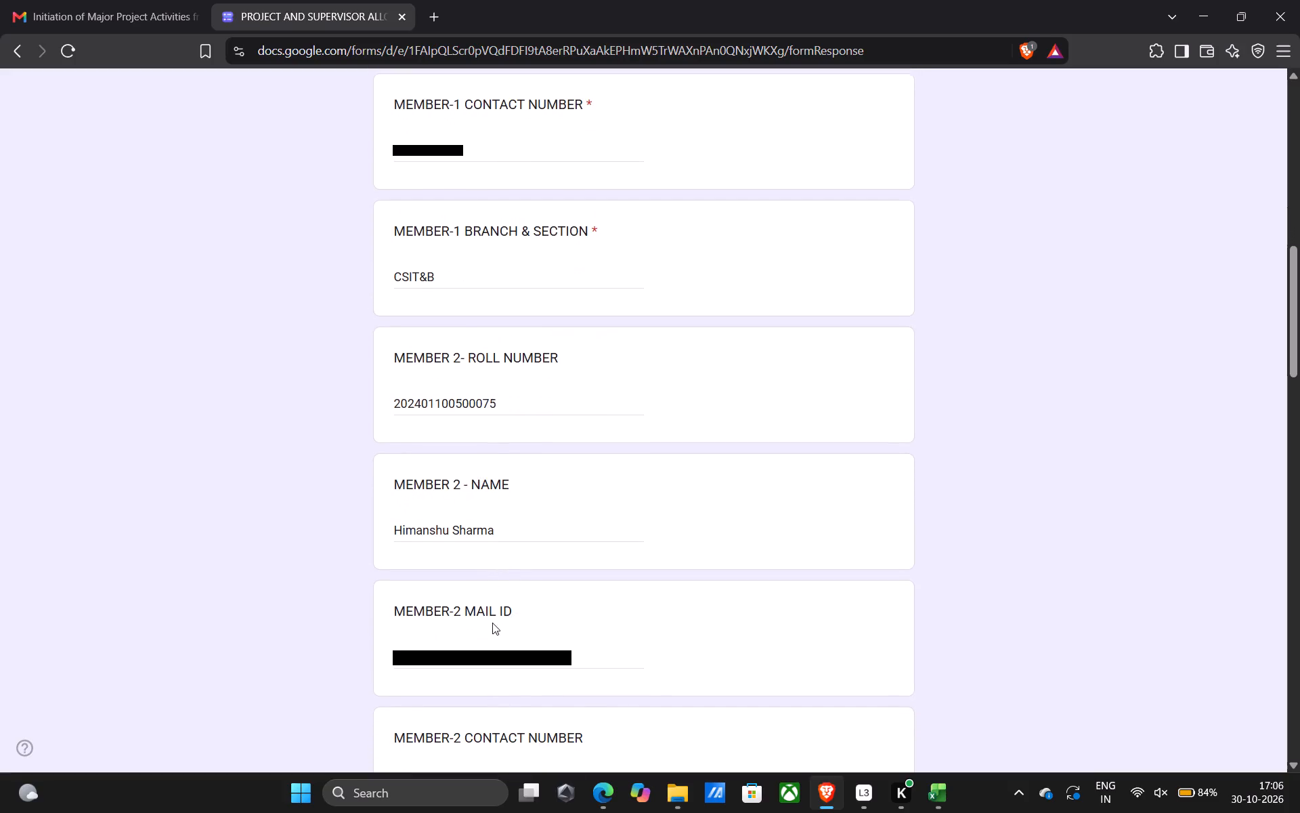
scroll(503, 691, down, 2)
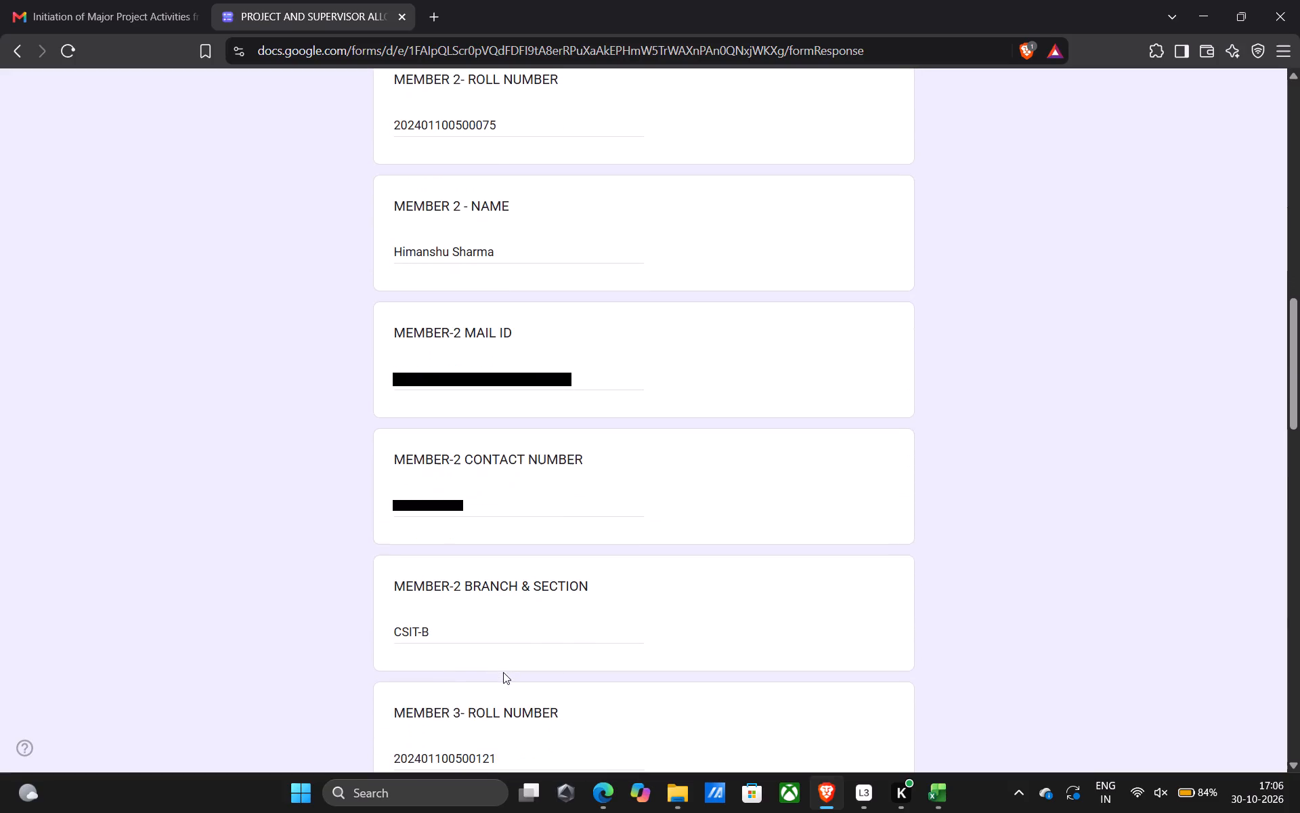
scroll(503, 672, down, 4)
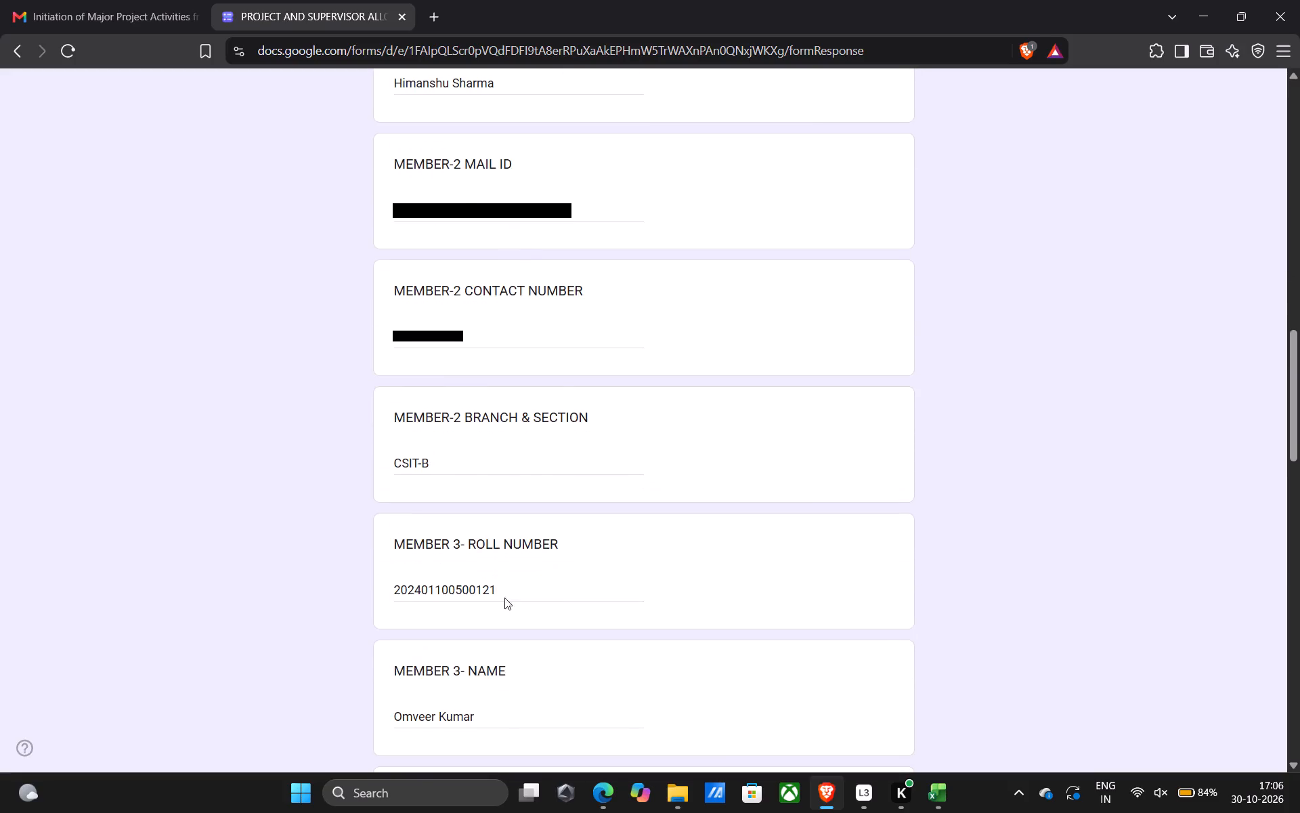
scroll(511, 782, down, 4)
click(538, 528)
scroll(538, 528, down, 4)
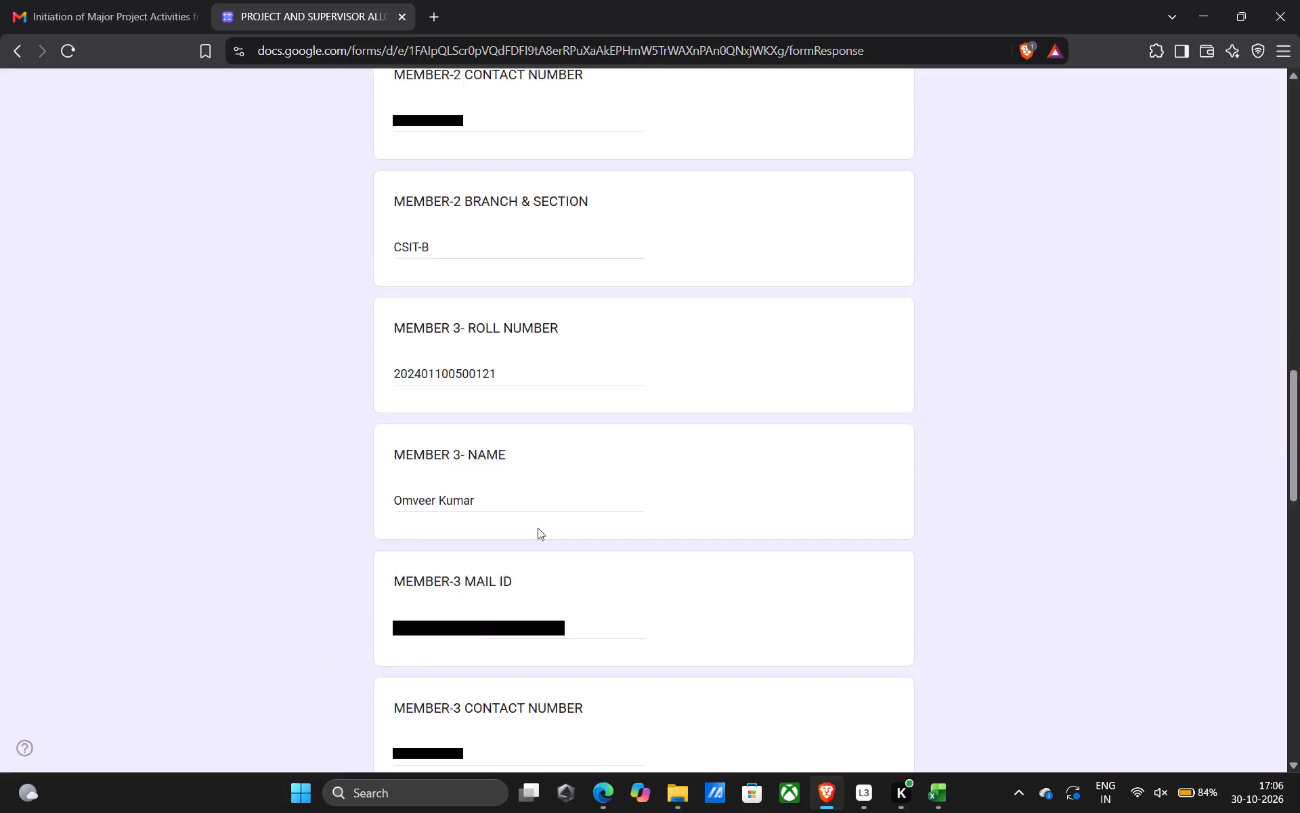
scroll(538, 528, down, 10)
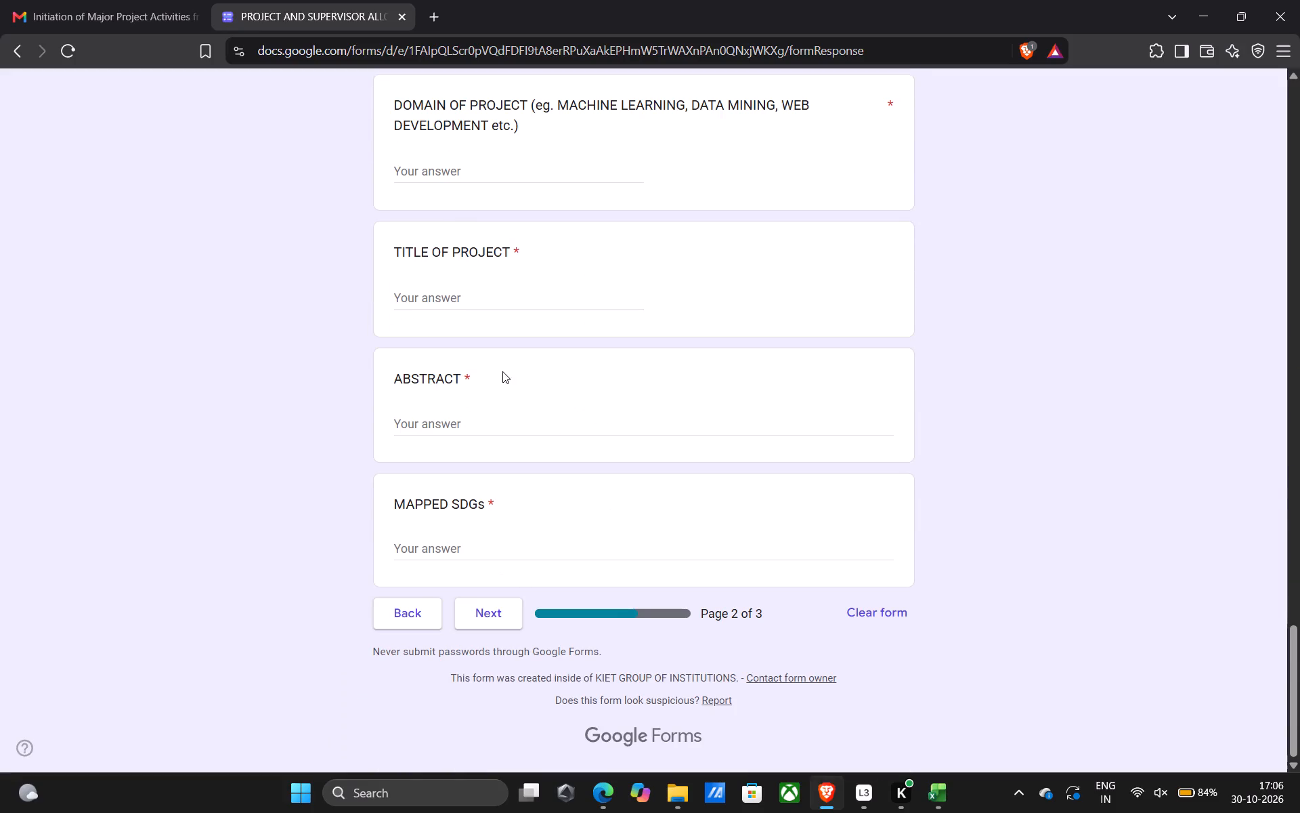
scroll(502, 371, up, 3)
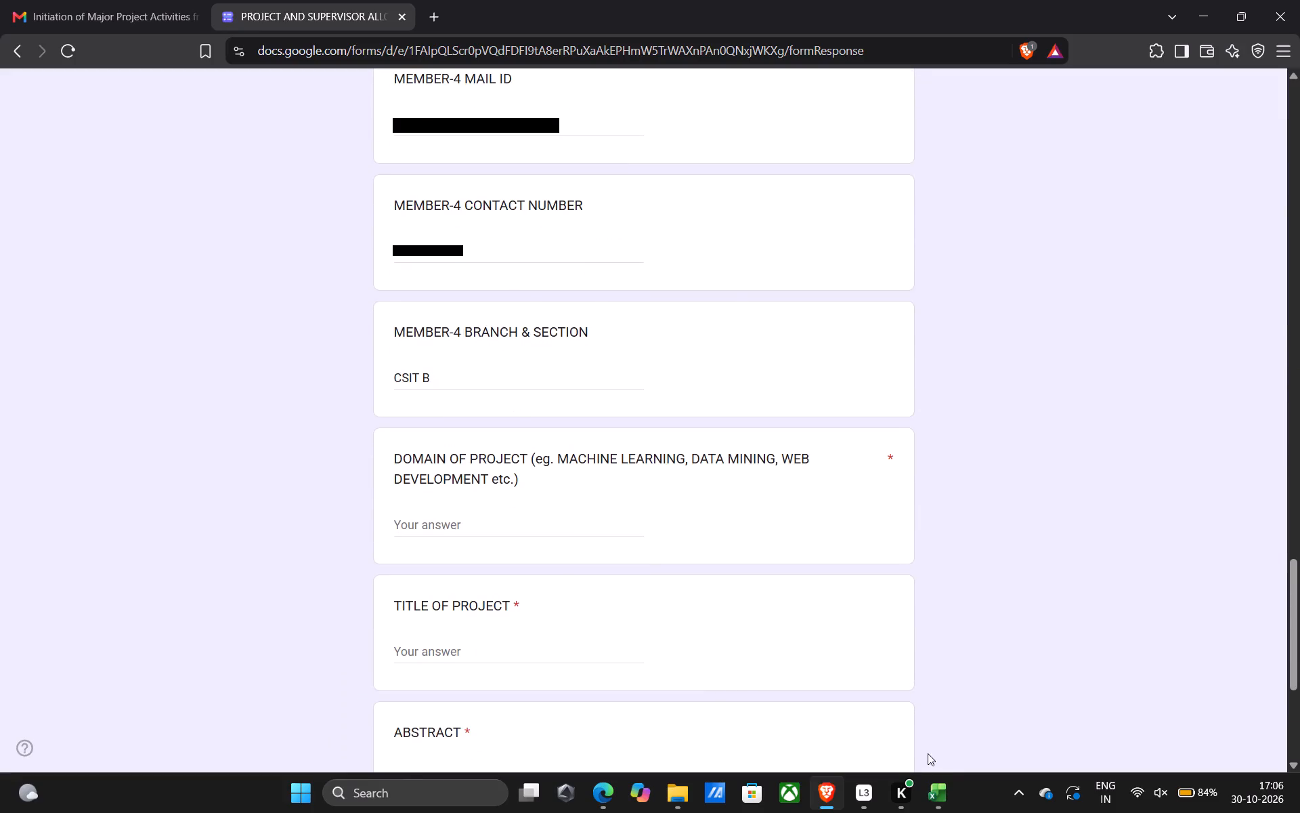
Copy the title Retrieval-Augmented Academic Research Assistant from the CSIT sheet of the Excel project bank into the form's Title of Project answer.
click(926, 797)
scroll(293, 543, down, 3)
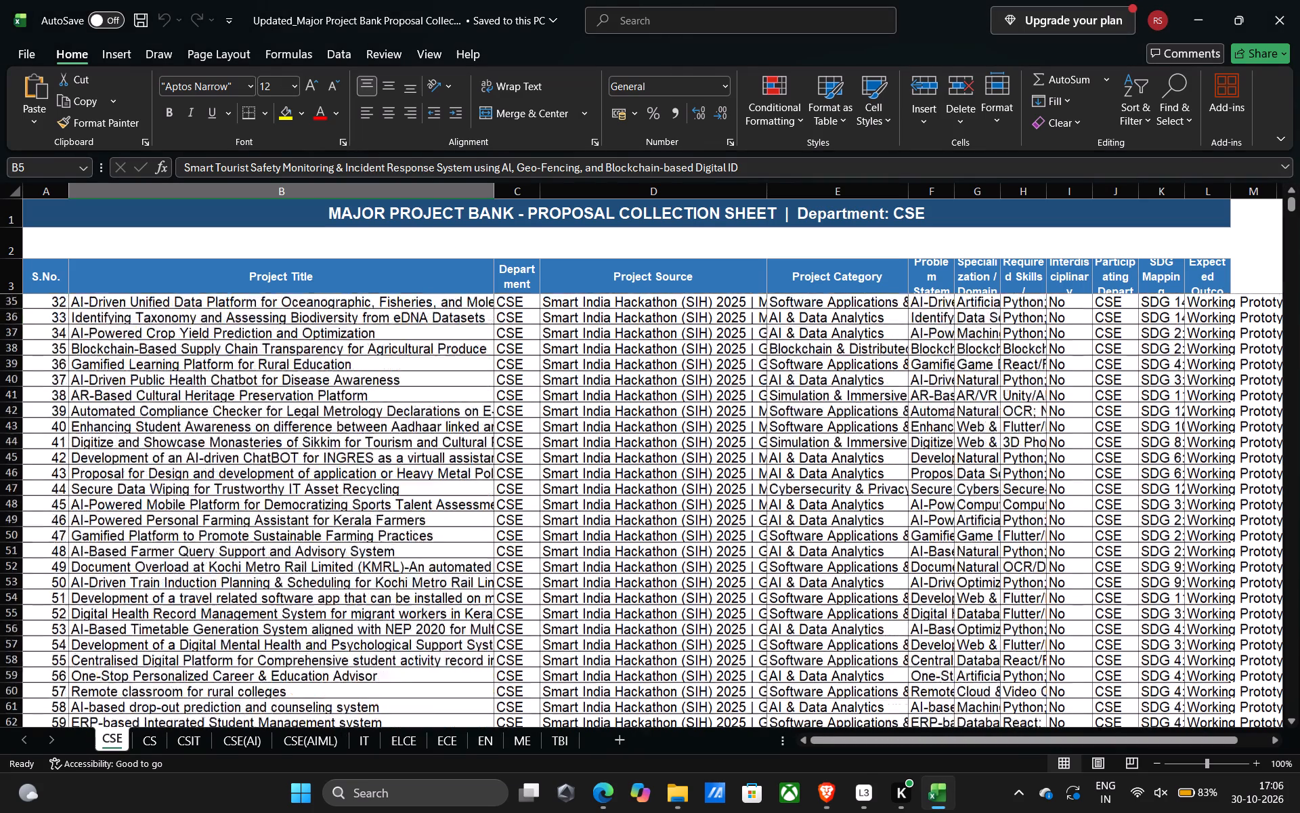
scroll(293, 543, down, 13)
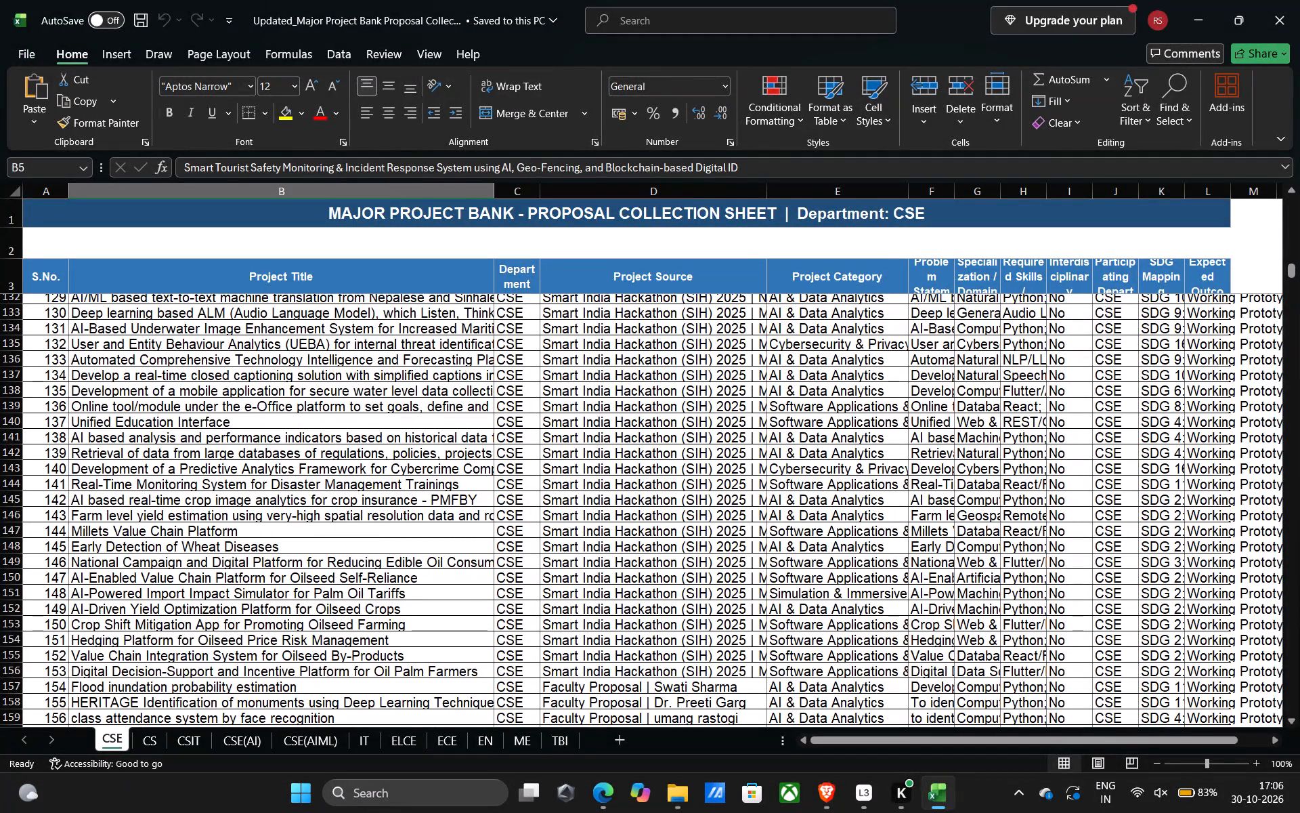
click(195, 746)
scroll(162, 639, down, 5)
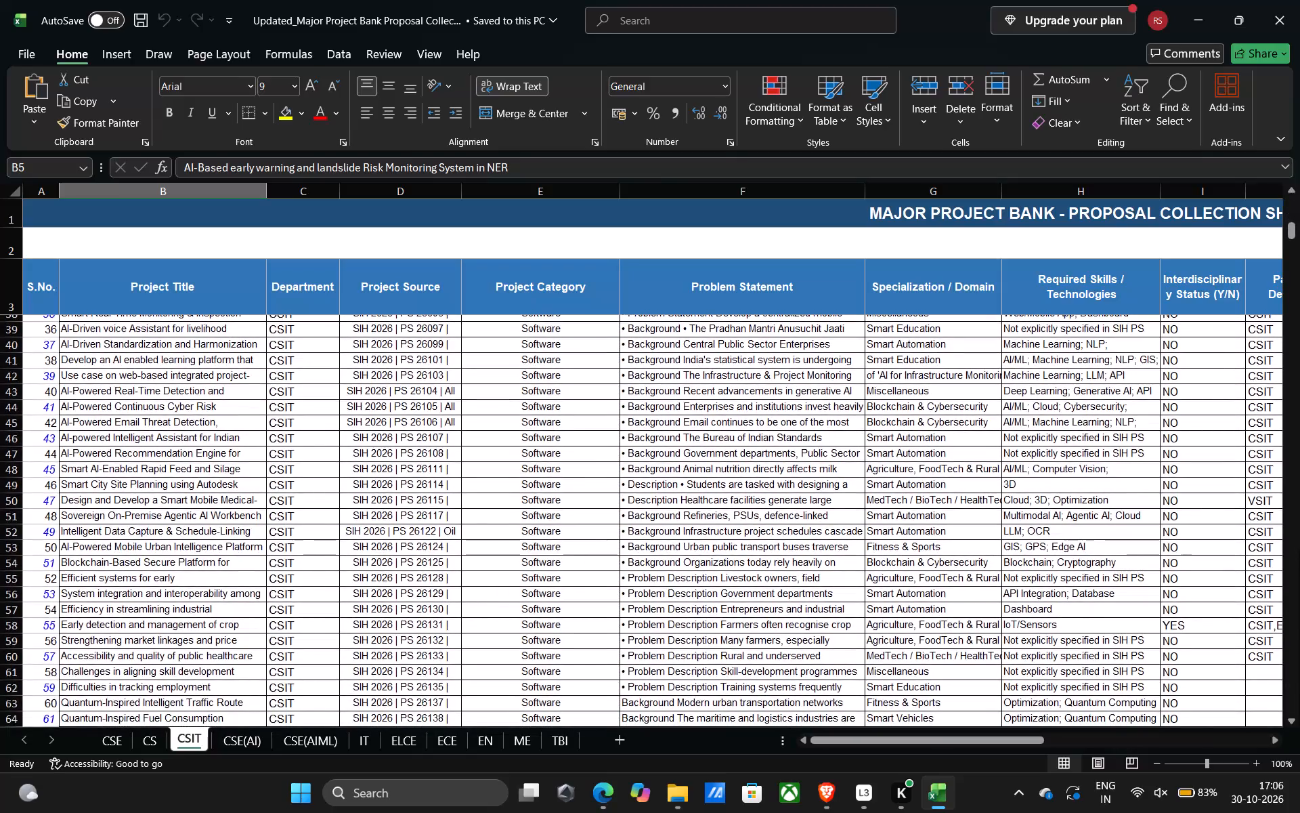
scroll(257, 630, down, 9)
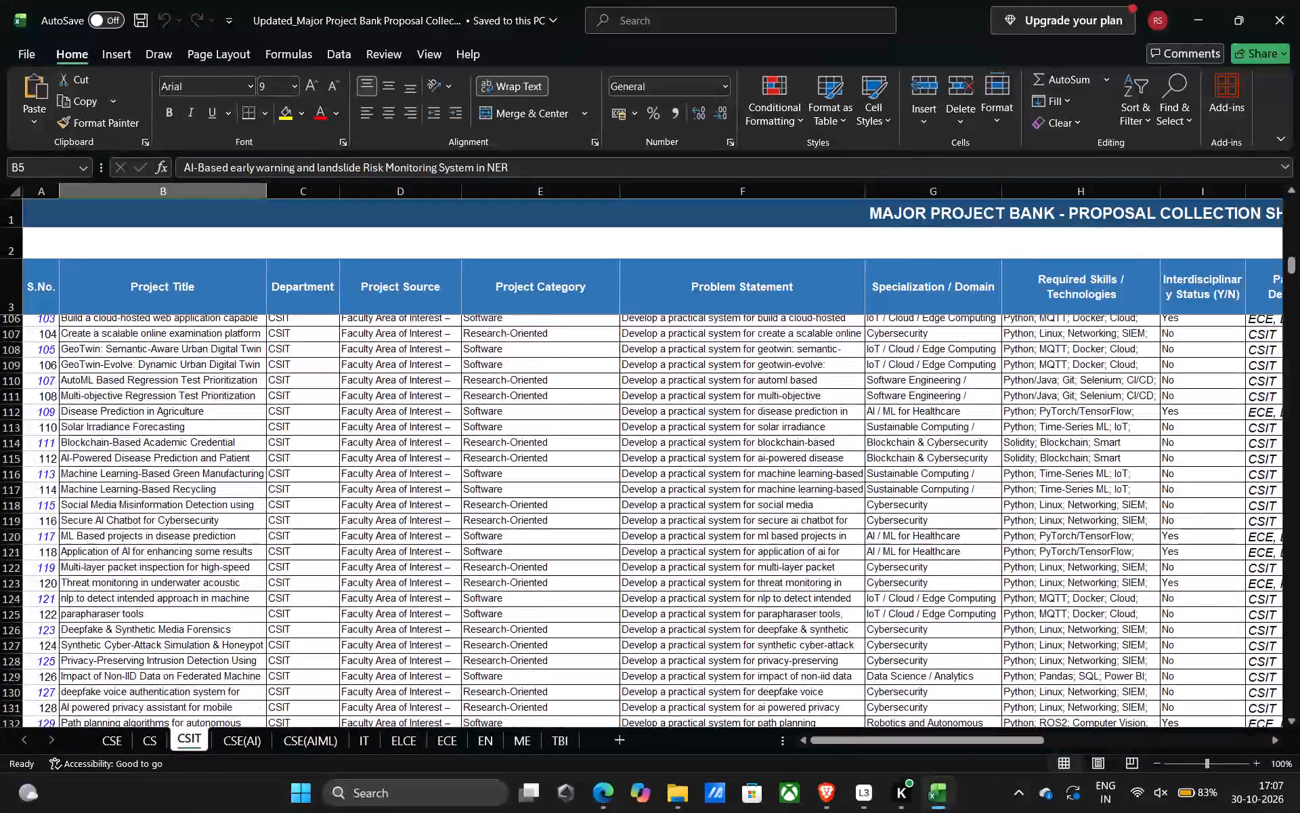
scroll(257, 630, down, 2)
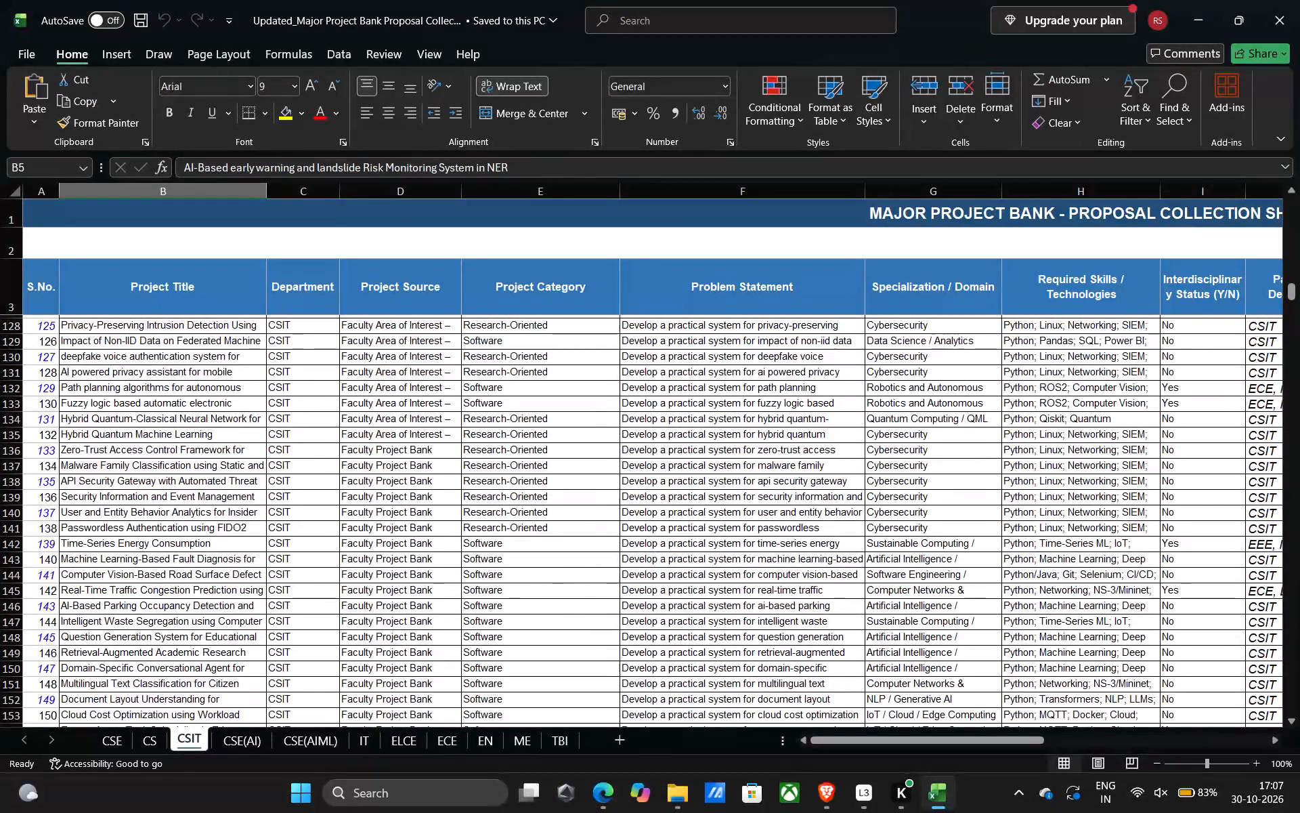
click(103, 656)
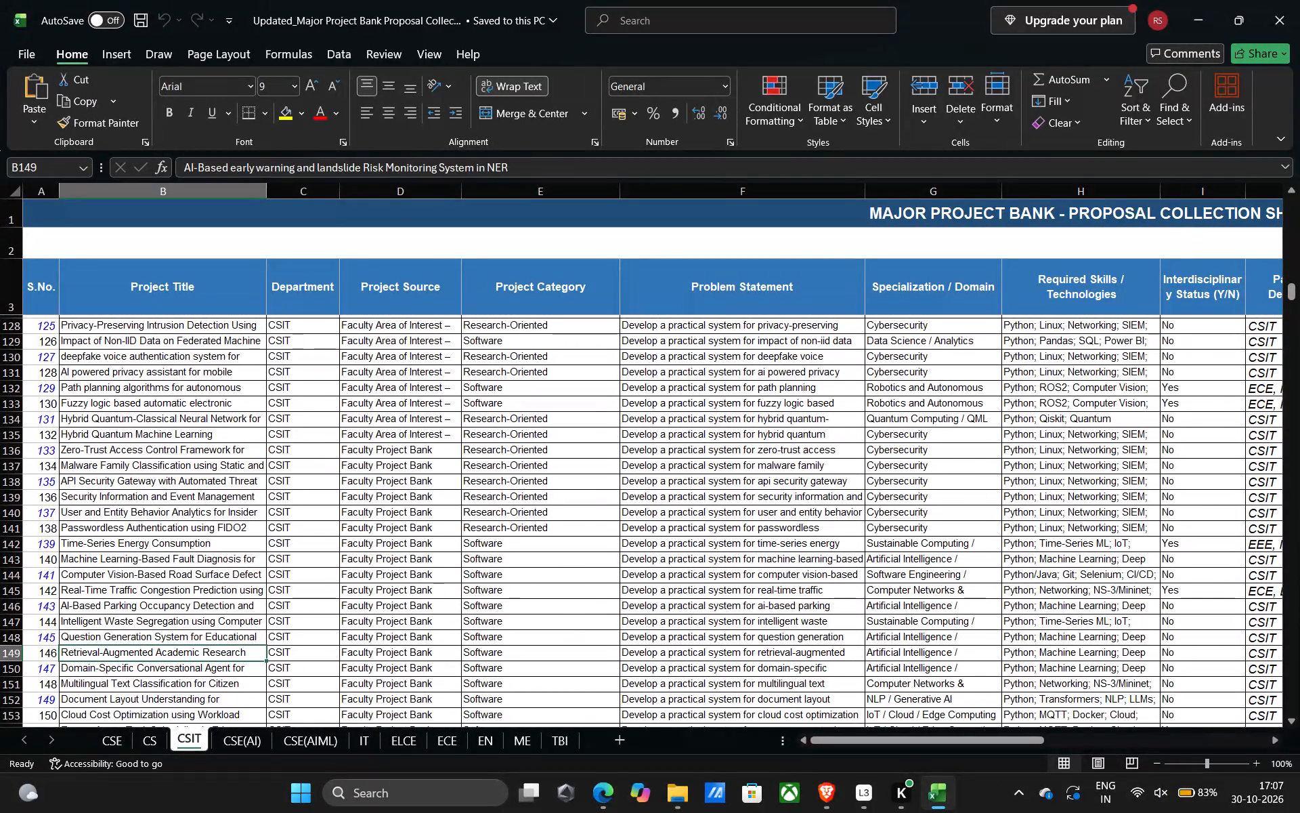
key(ctrl+c)
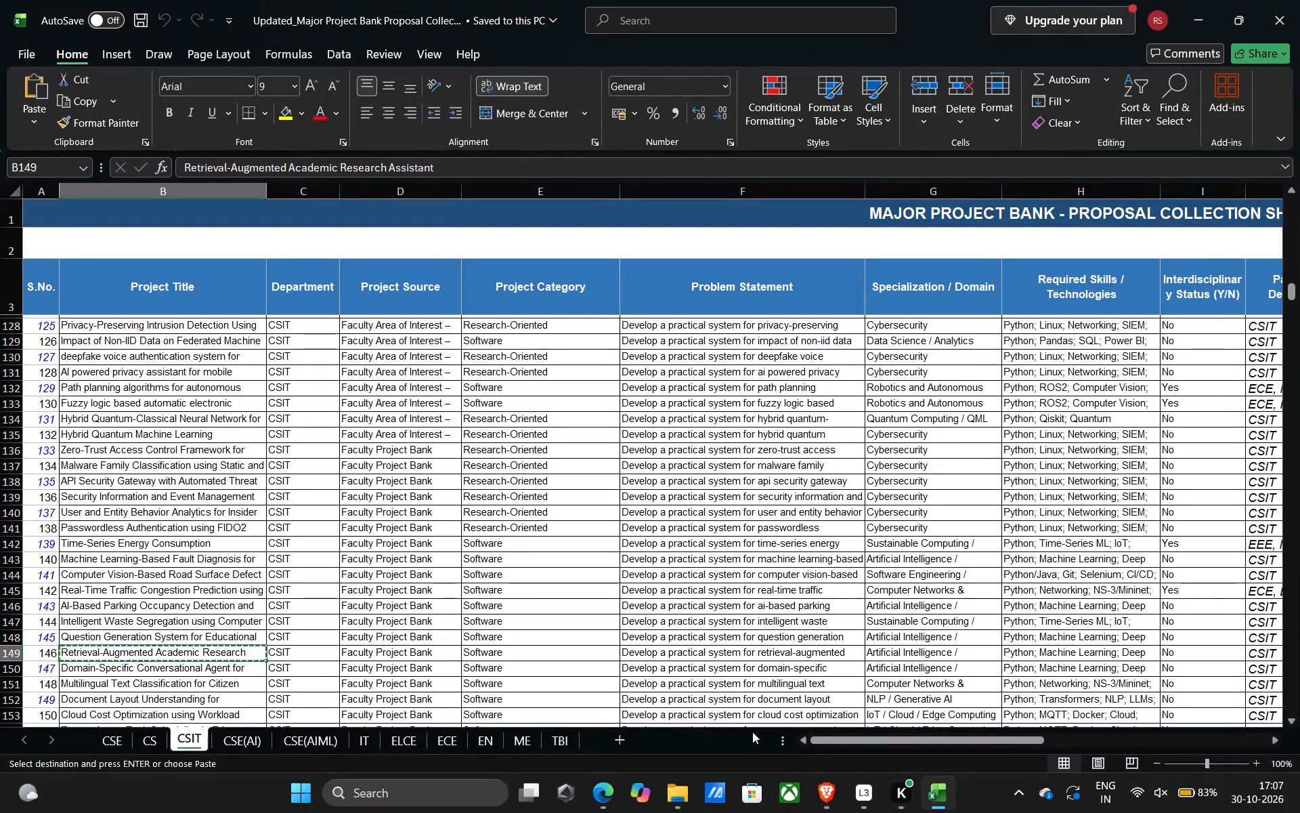
click(836, 796)
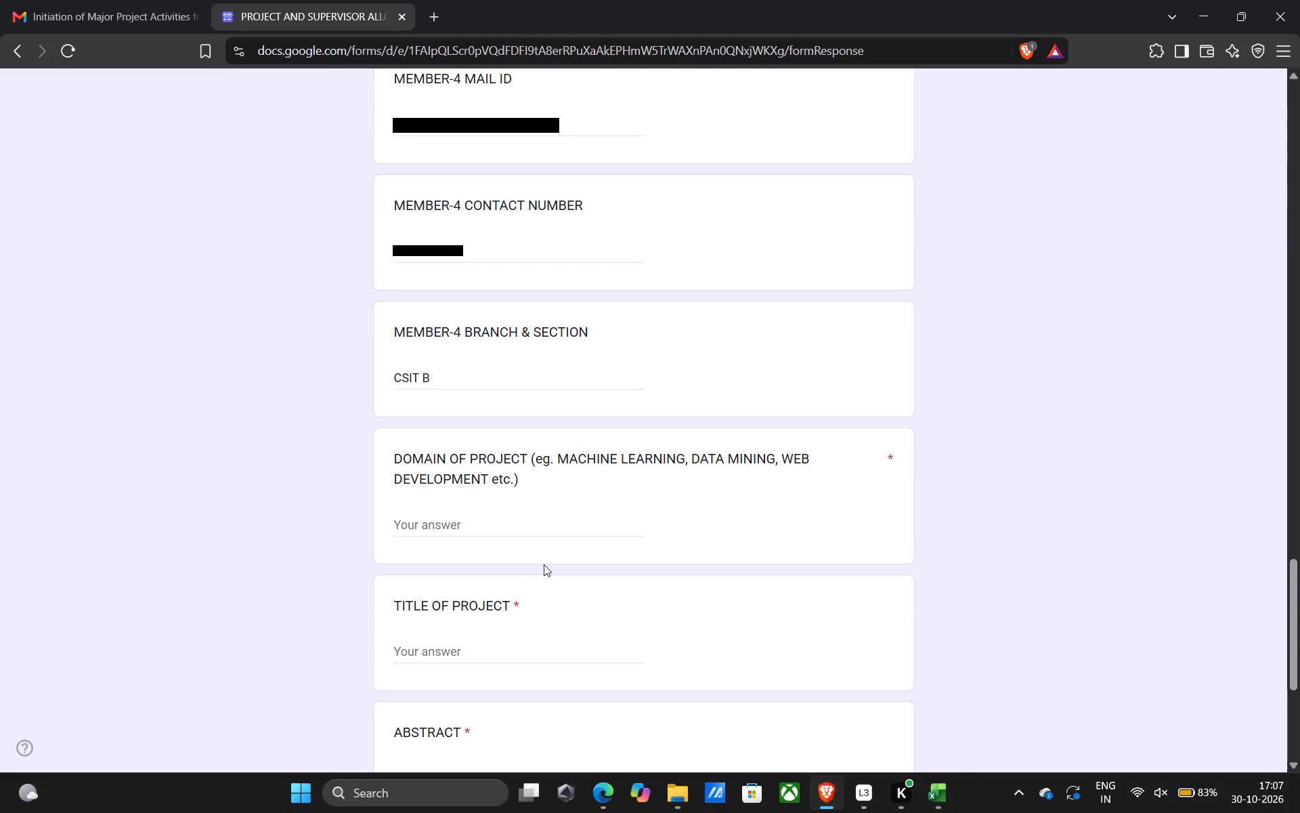
click(465, 651)
key(ctrl+v)
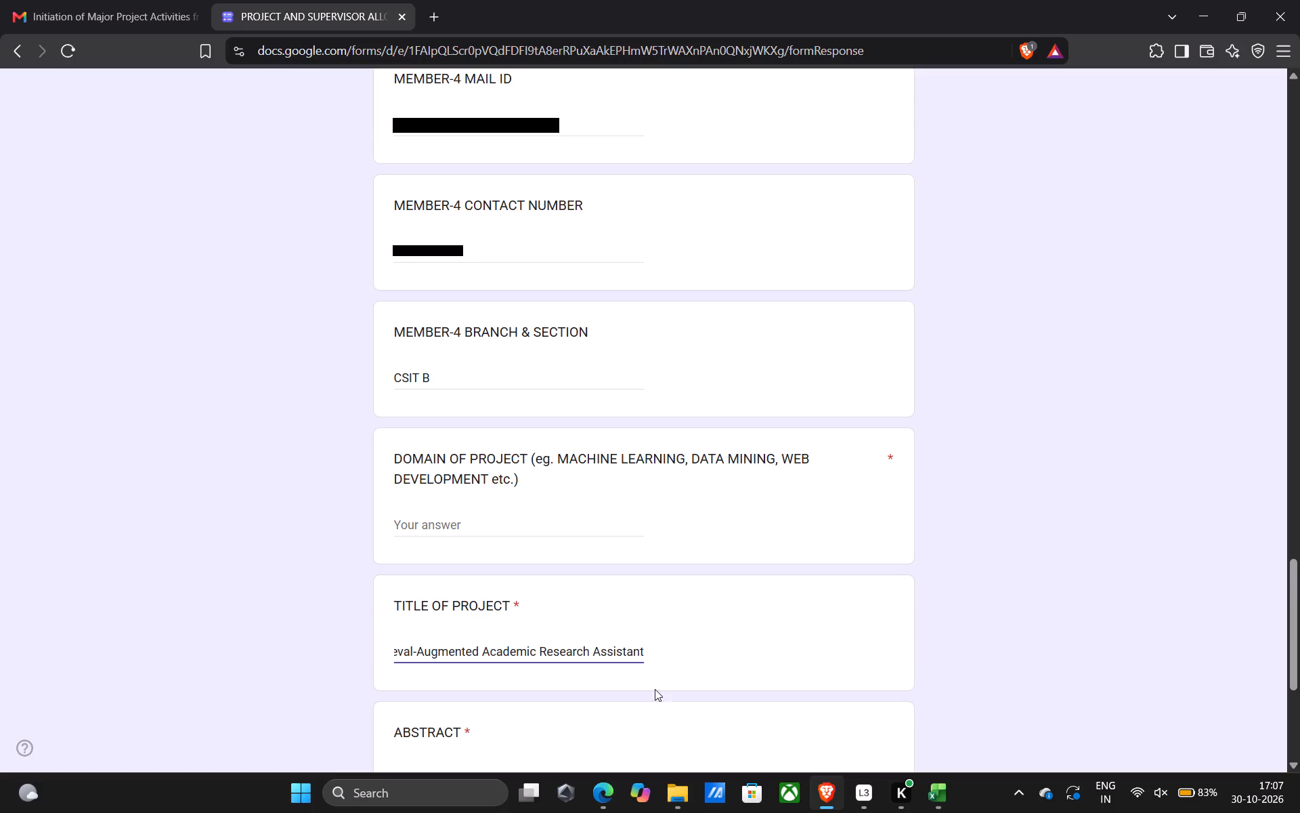
Copy that project's domain, Artificial Intelligence / Emerging Technology, from the Excel project bank into the form's Domain of Project answer.
click(938, 797)
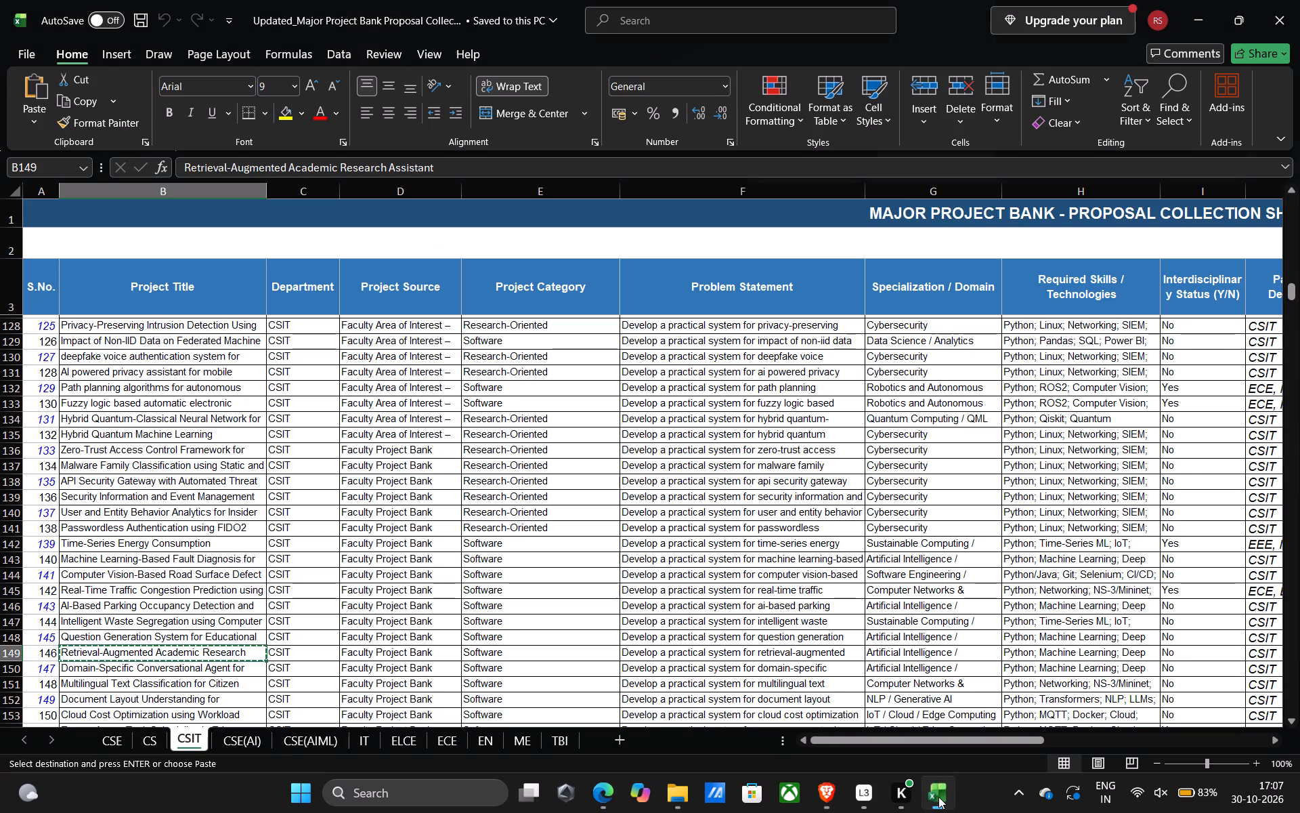
key(Right)
key(Right)
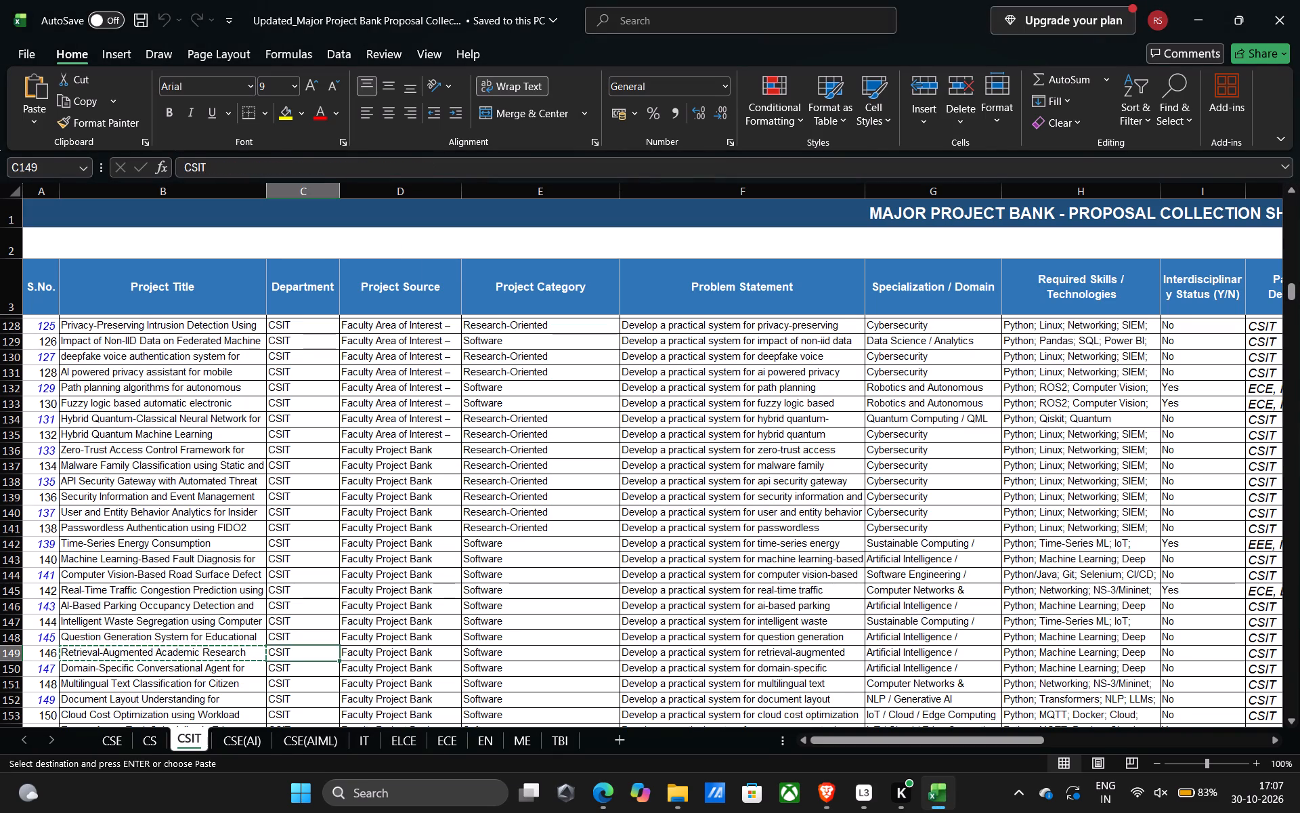
key(Right)
key(Right)
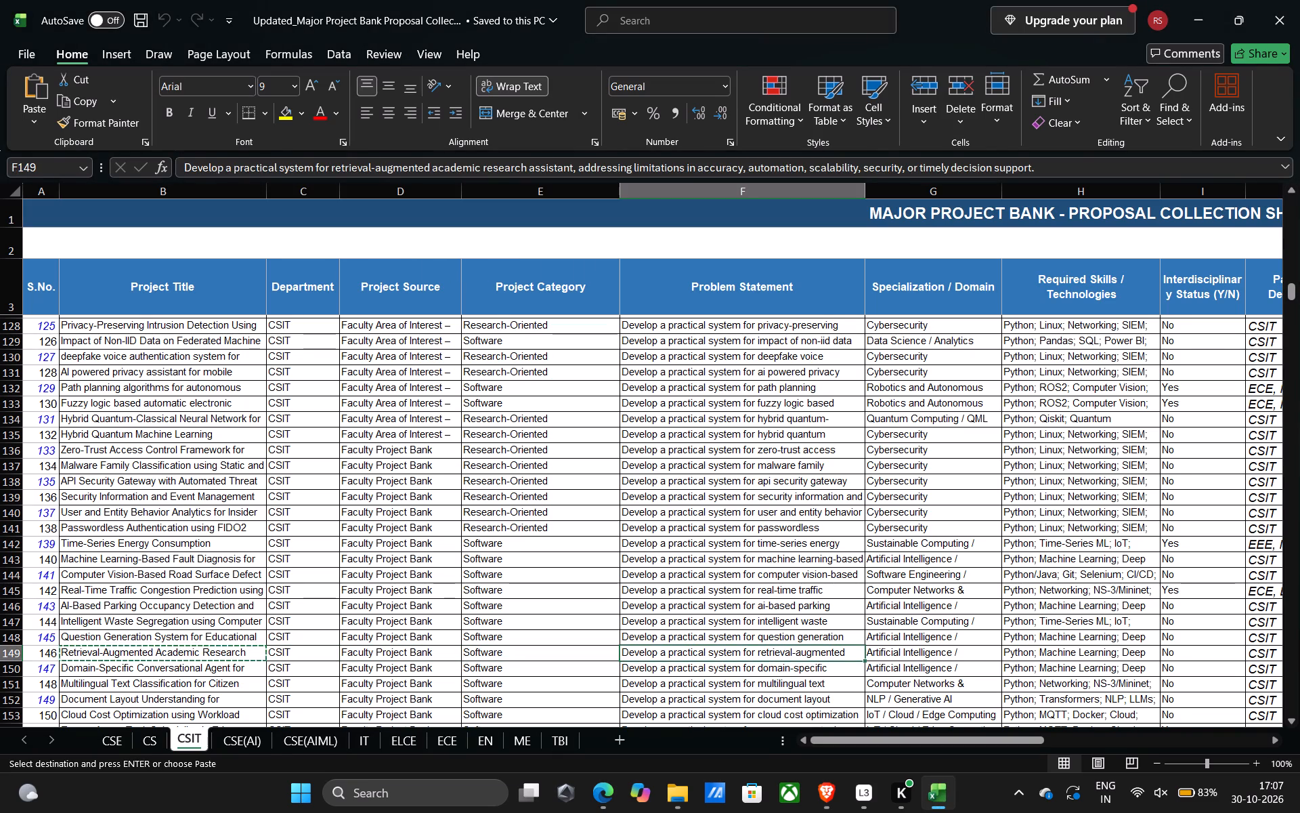
key(Right)
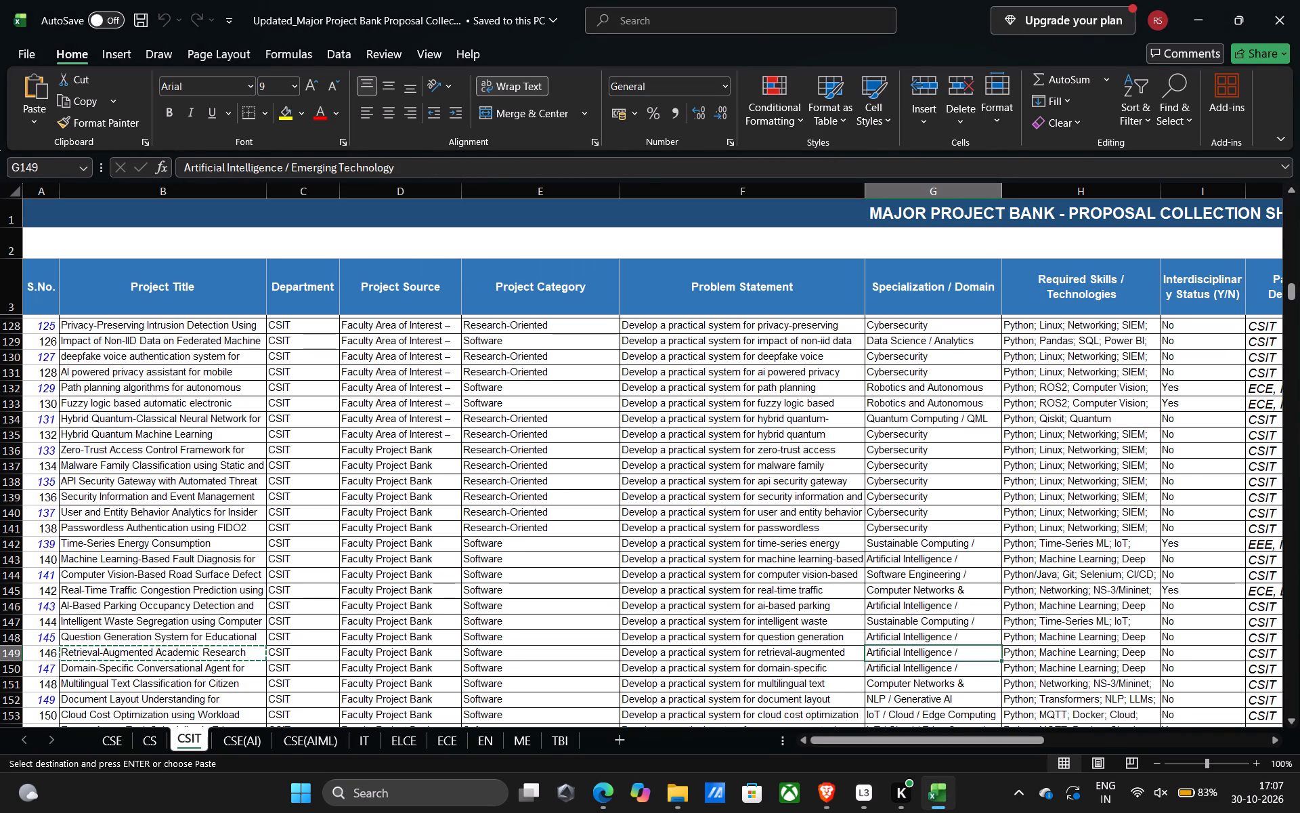
key(ctrl+c)
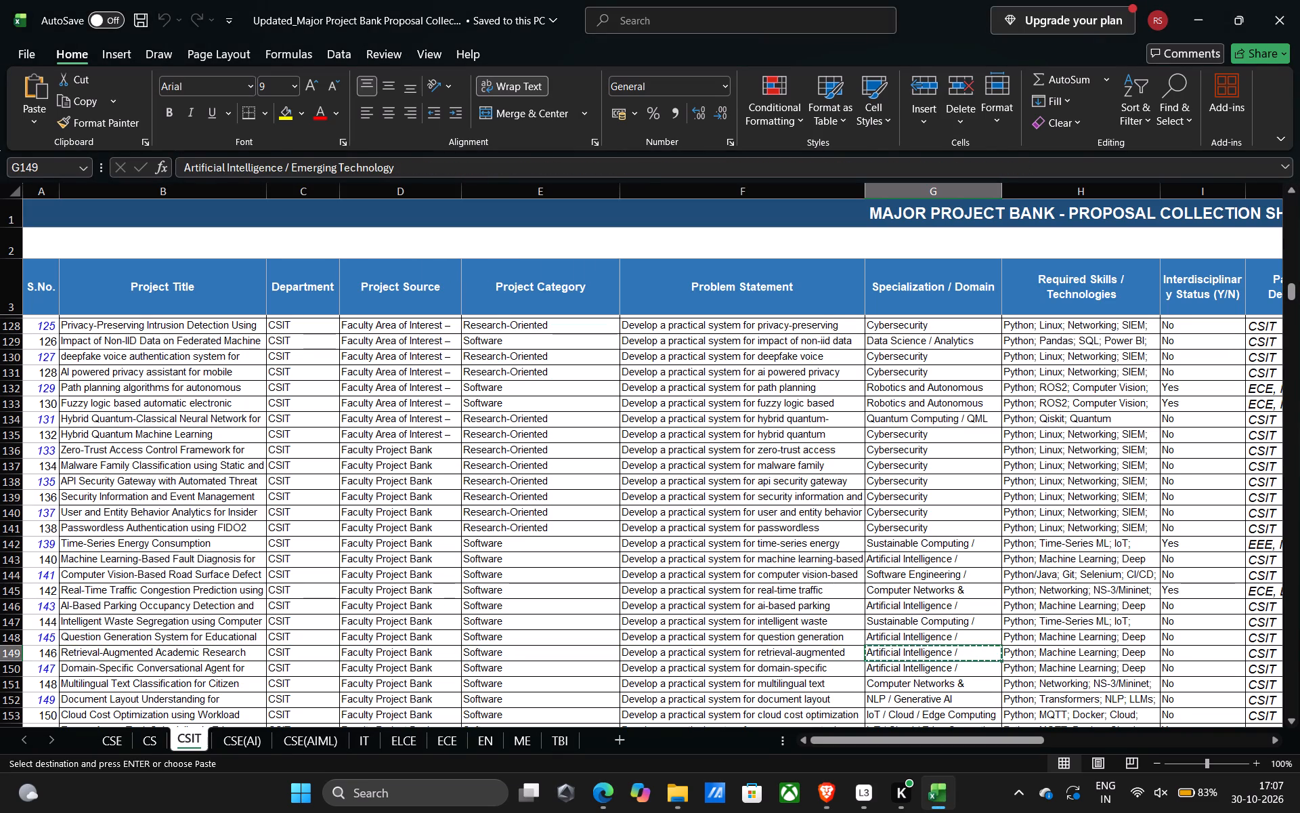
click(829, 791)
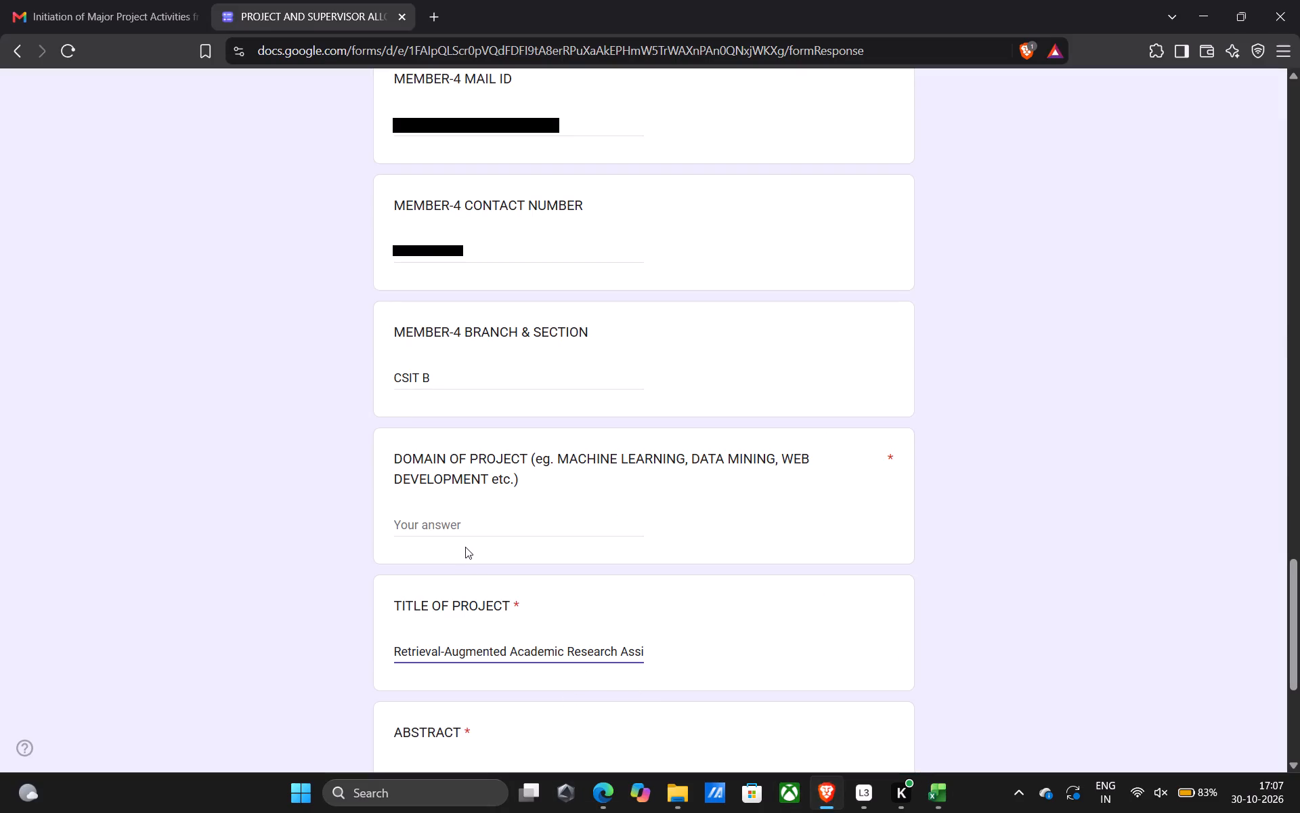
click(452, 521)
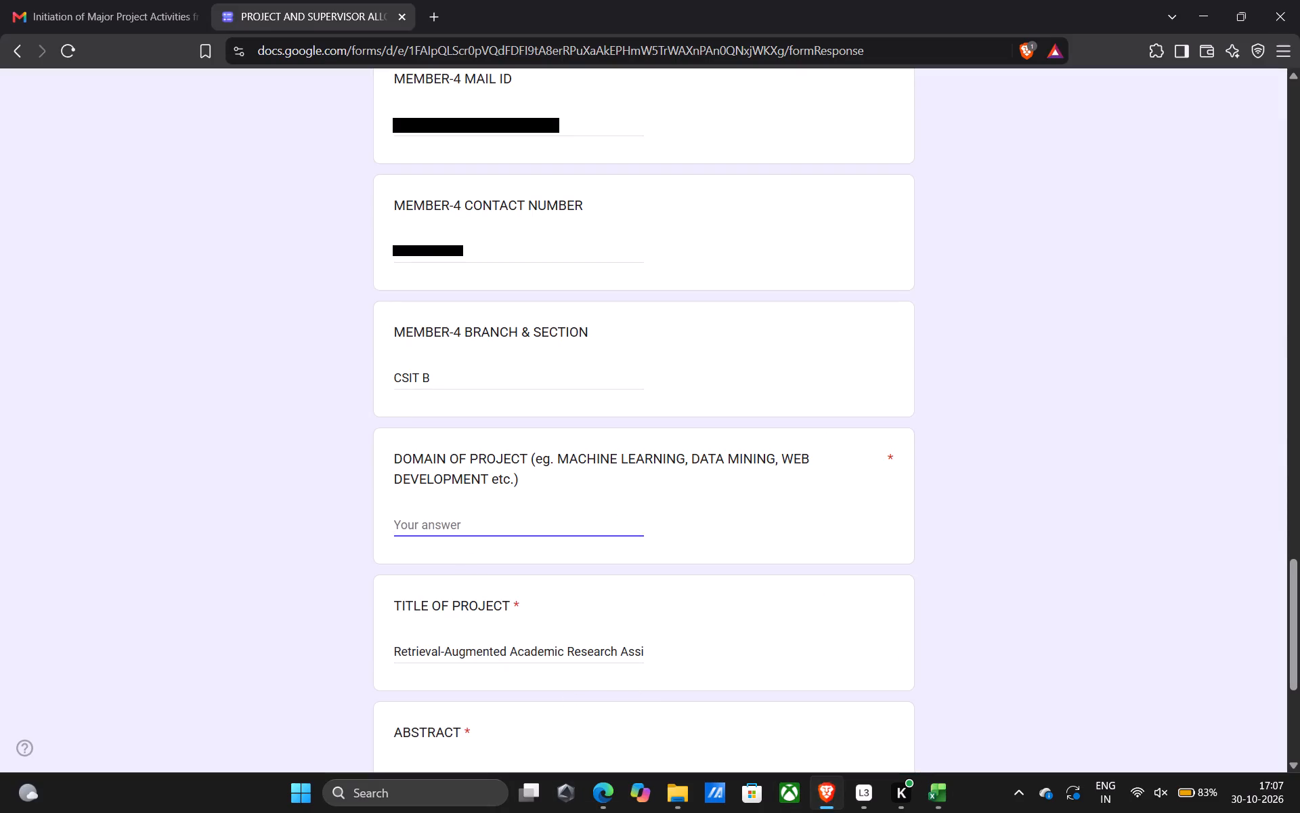
key(ctrl+v)
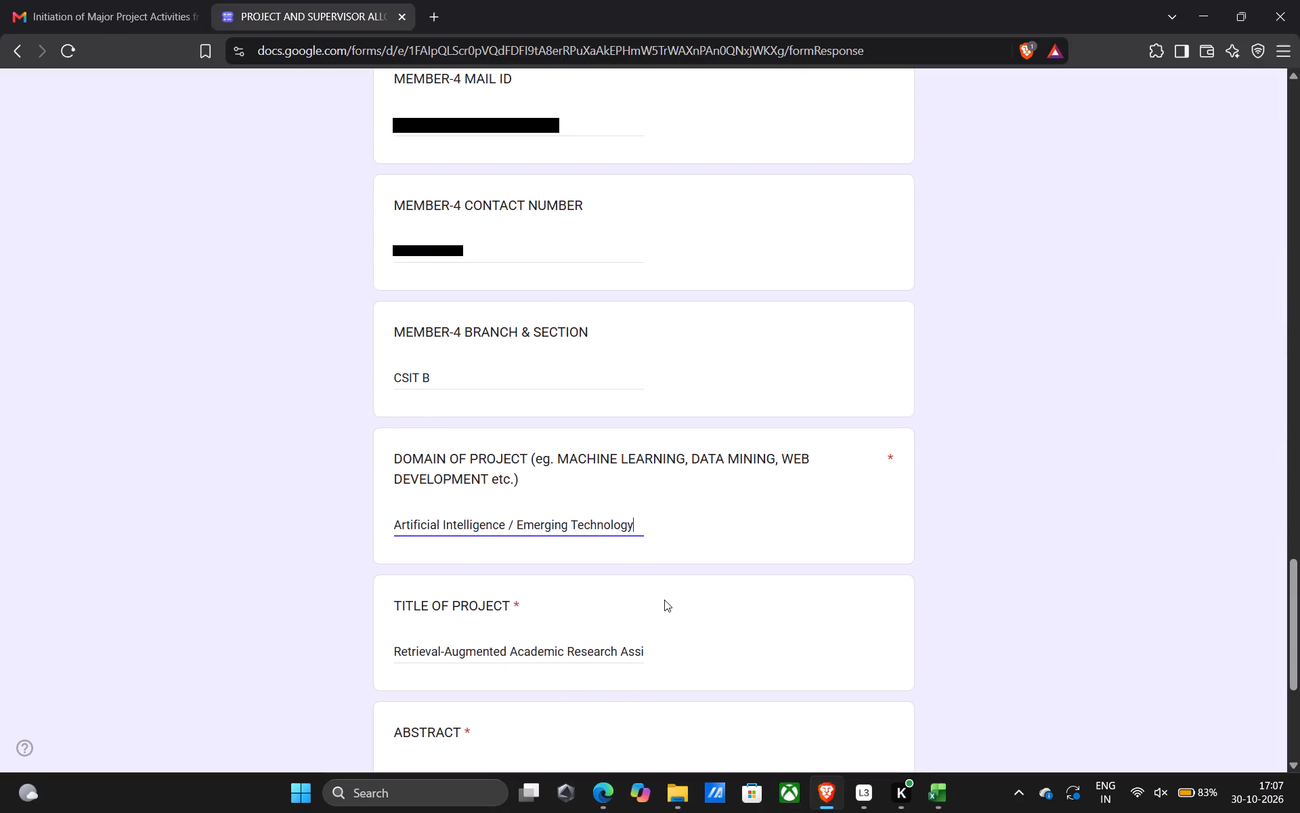
Compare the form's unanswered Abstract and Mapped SDGs questions with the remaining columns of the project's row in the Excel project bank.
scroll(664, 600, down, 3)
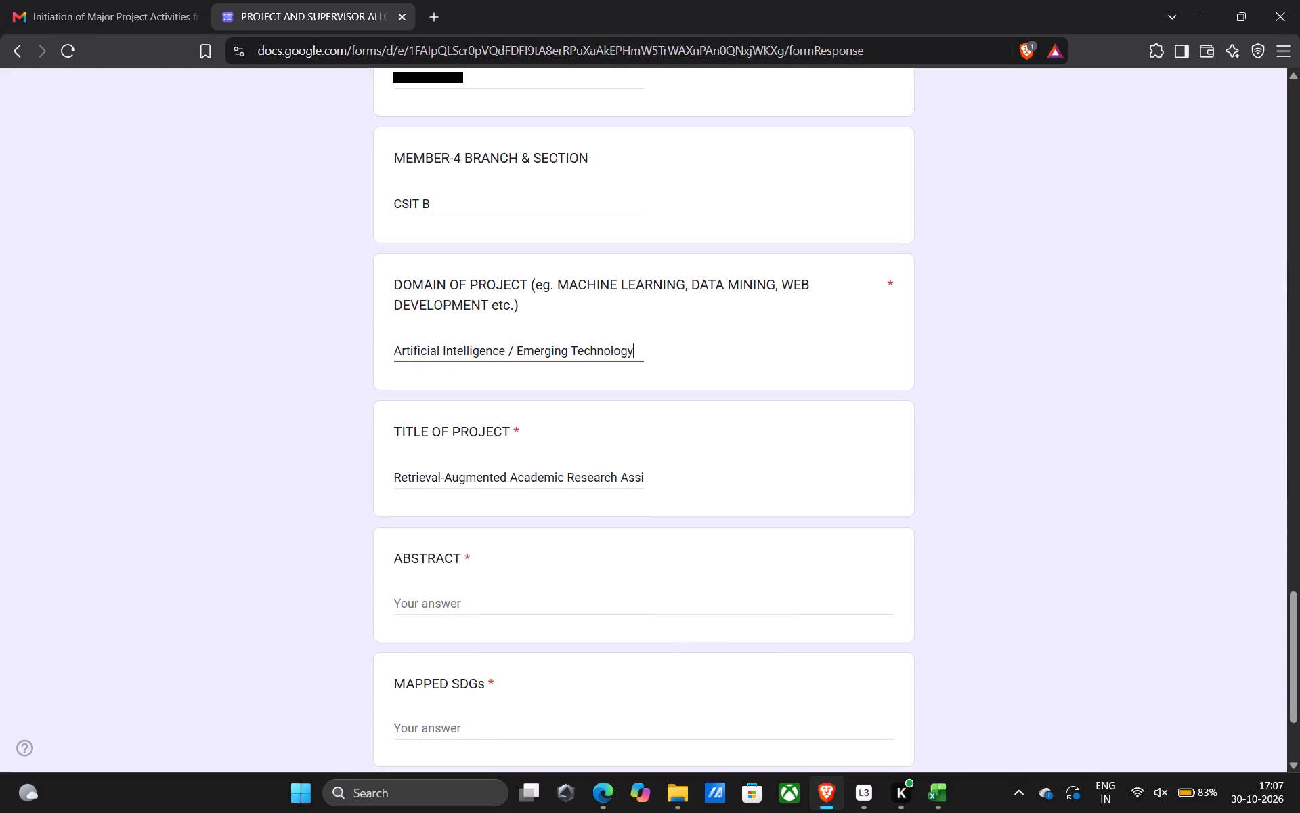
click(932, 779)
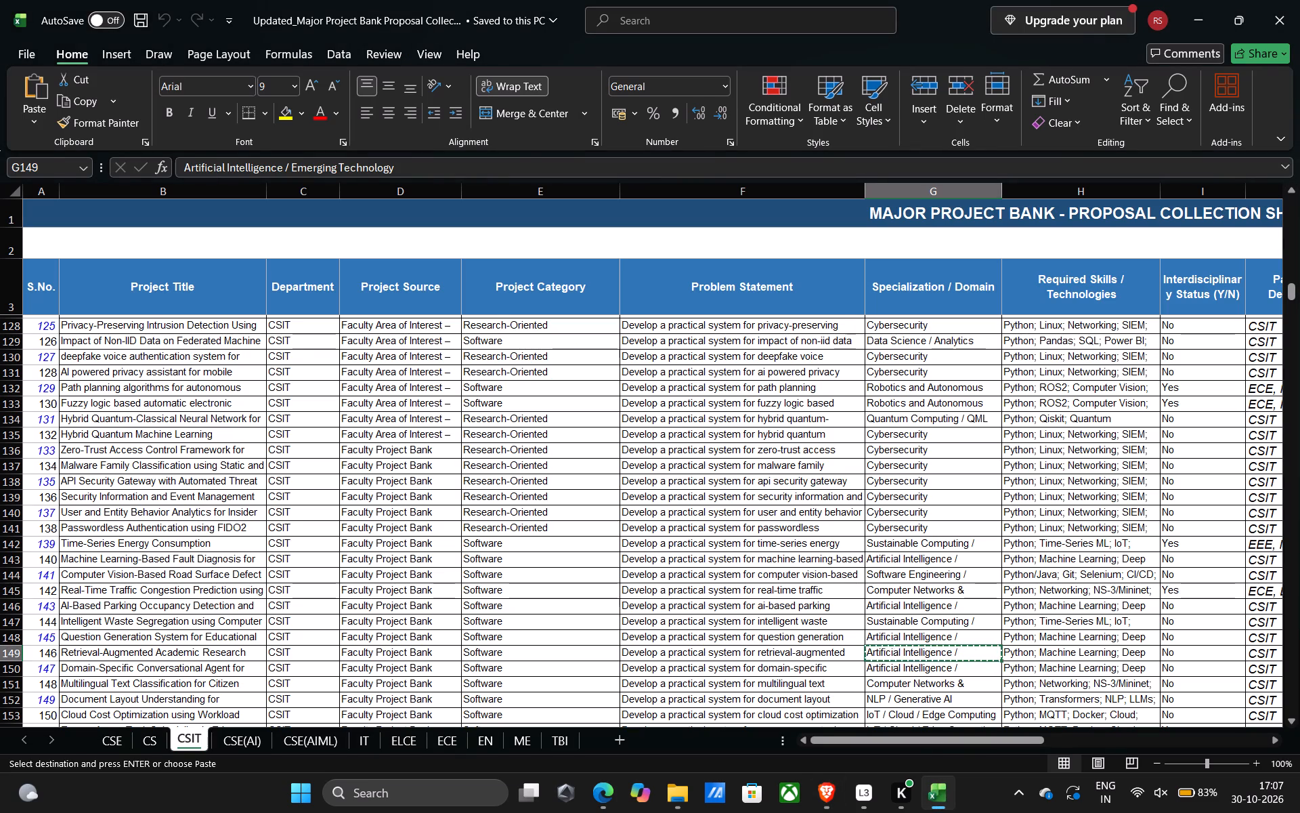
key(Right)
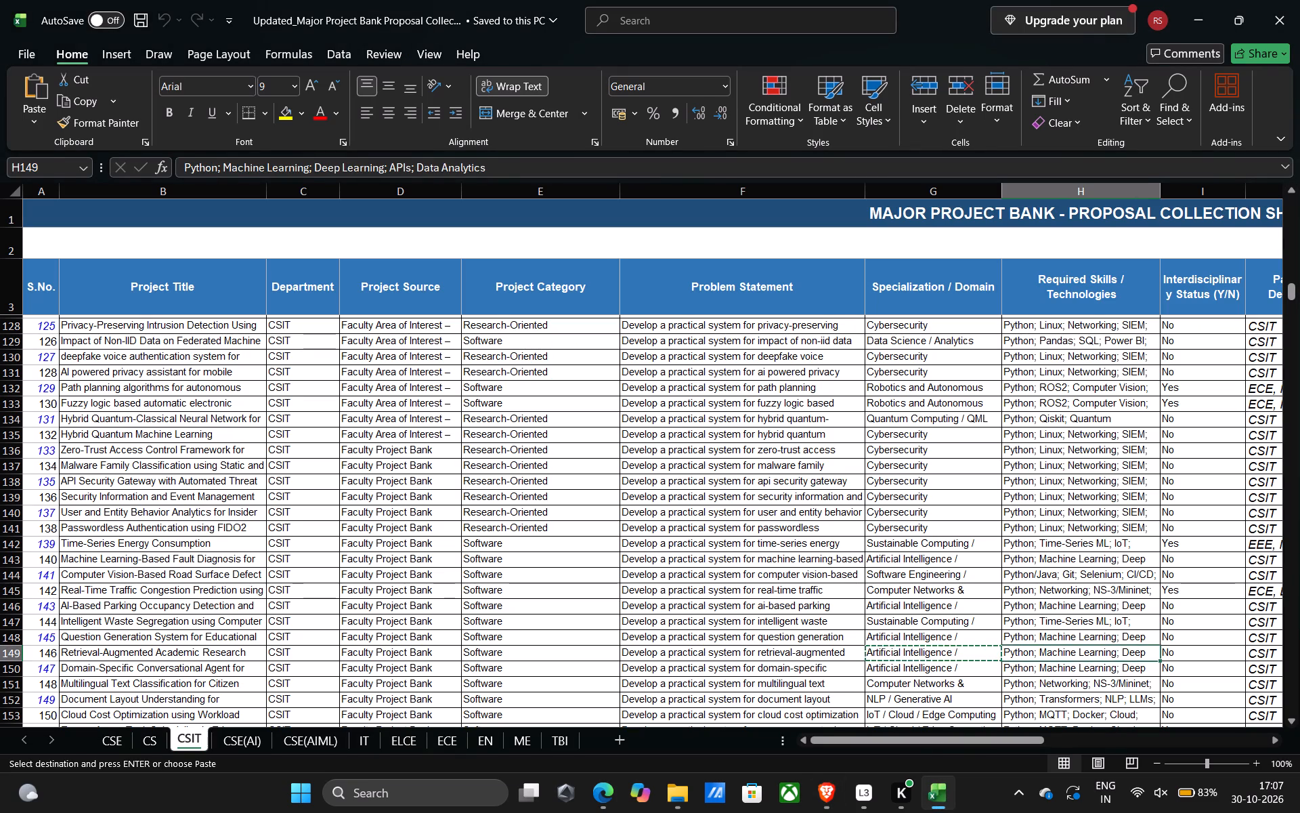
key(Right)
key(Right)
key(Right)
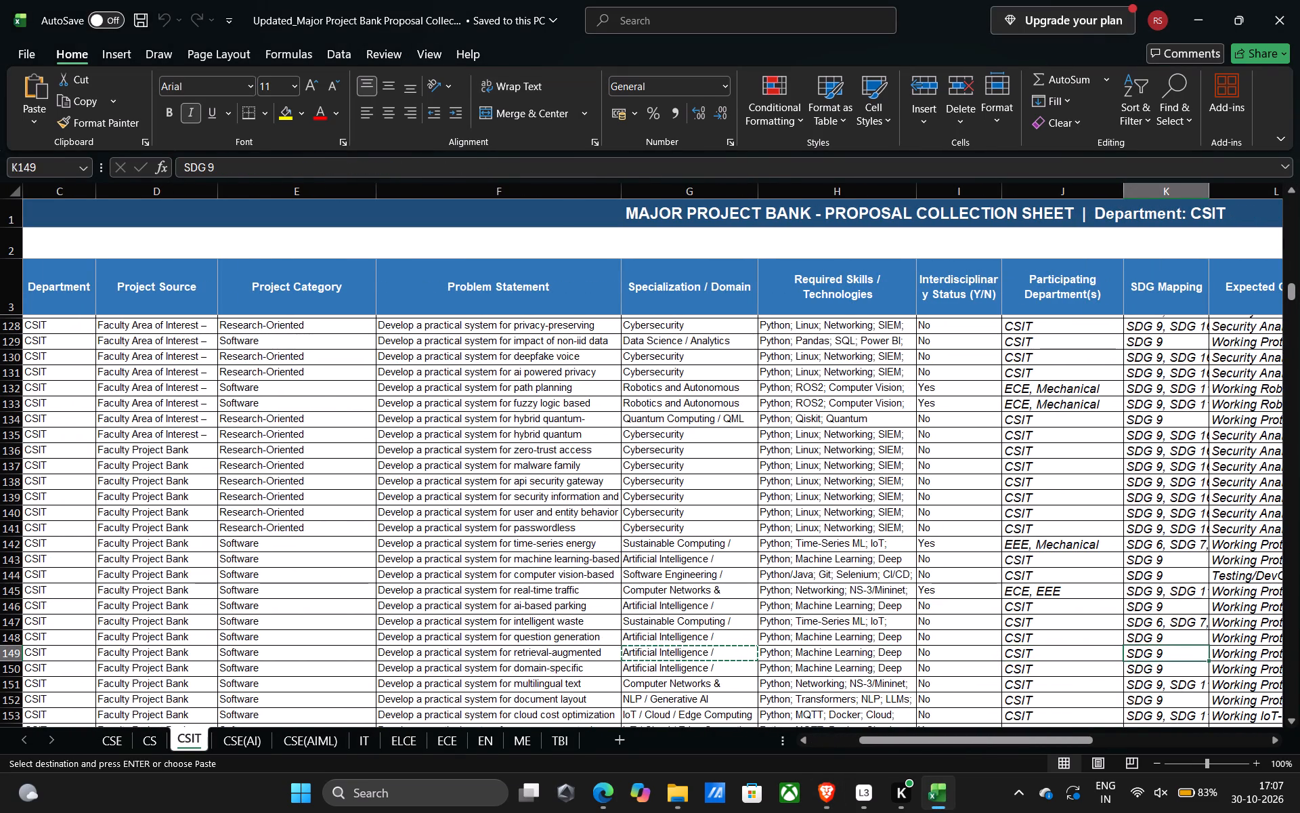
key(Right)
key(Right)
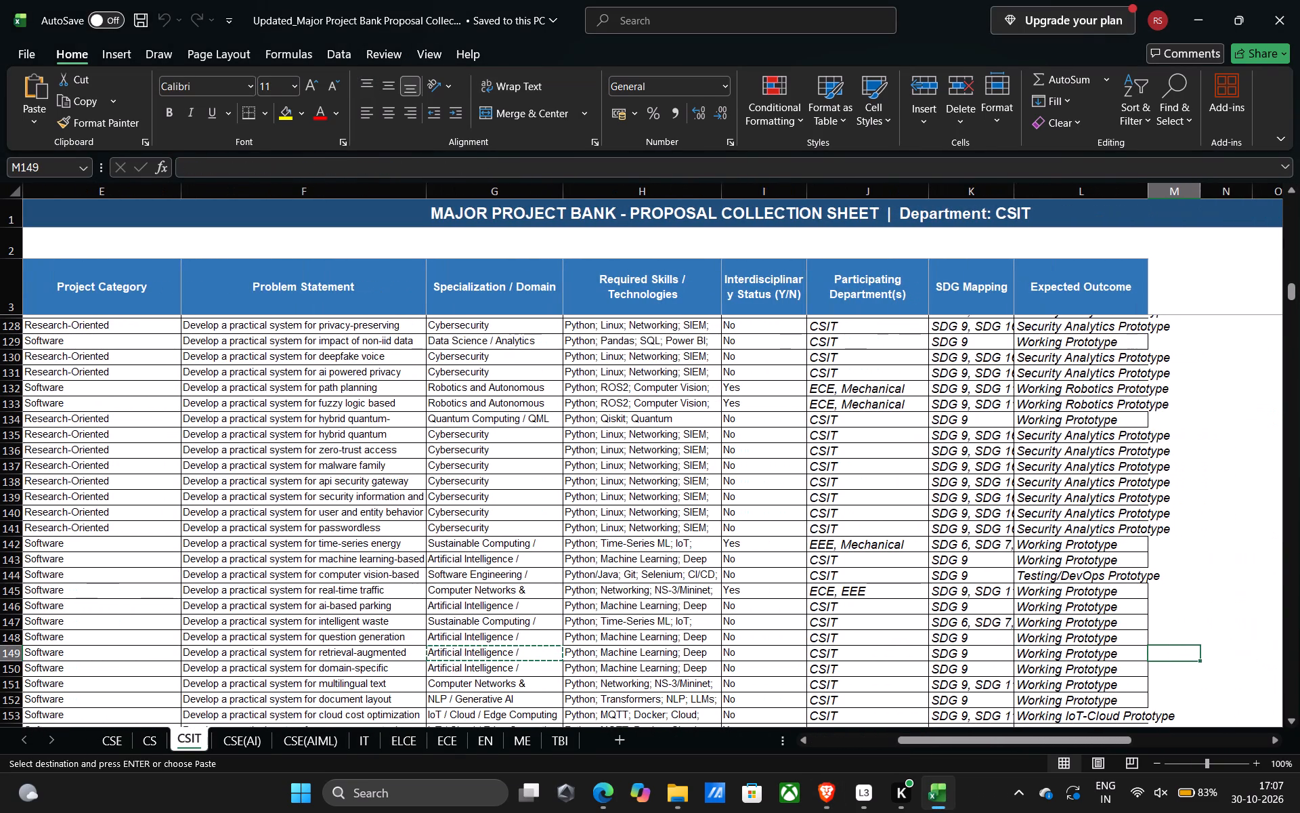
key(Left)
key(Left)
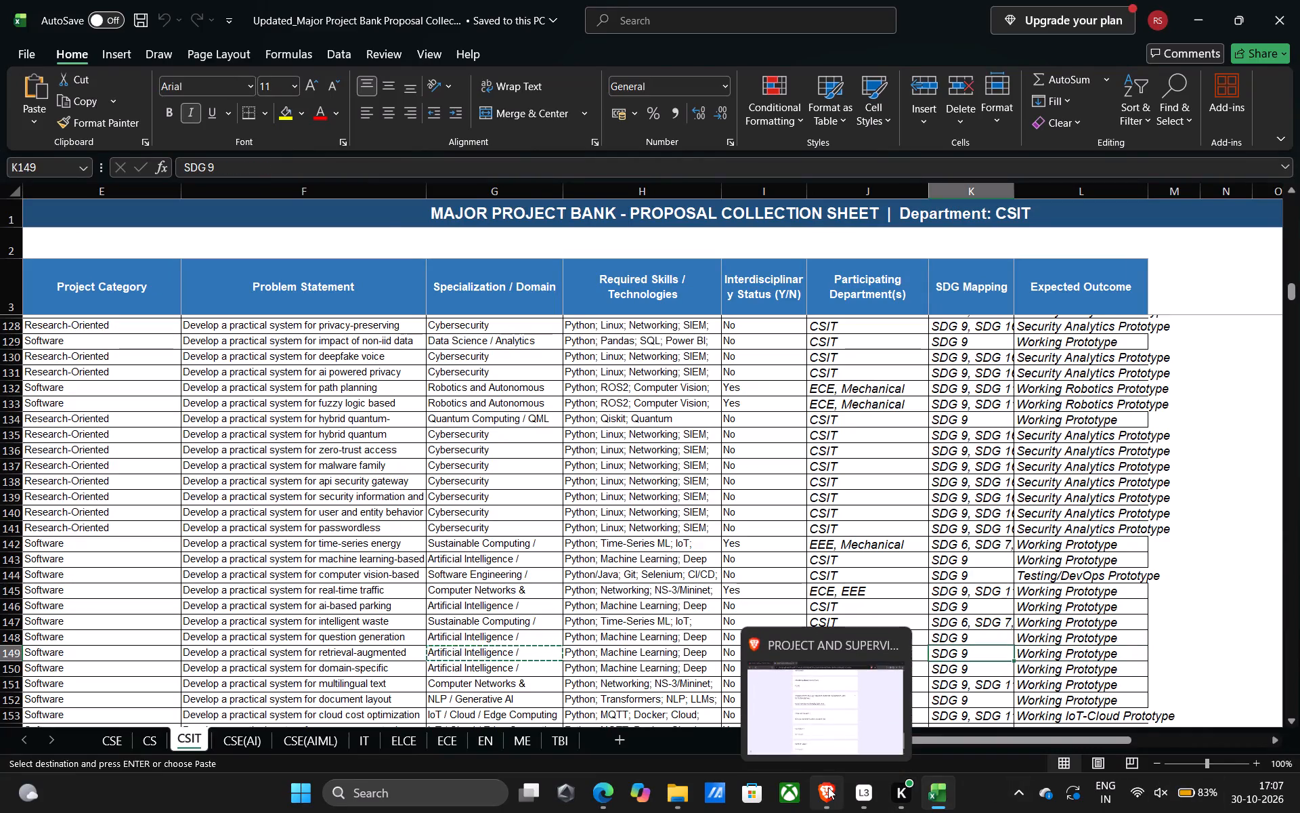
click(844, 702)
scroll(563, 599, down, 3)
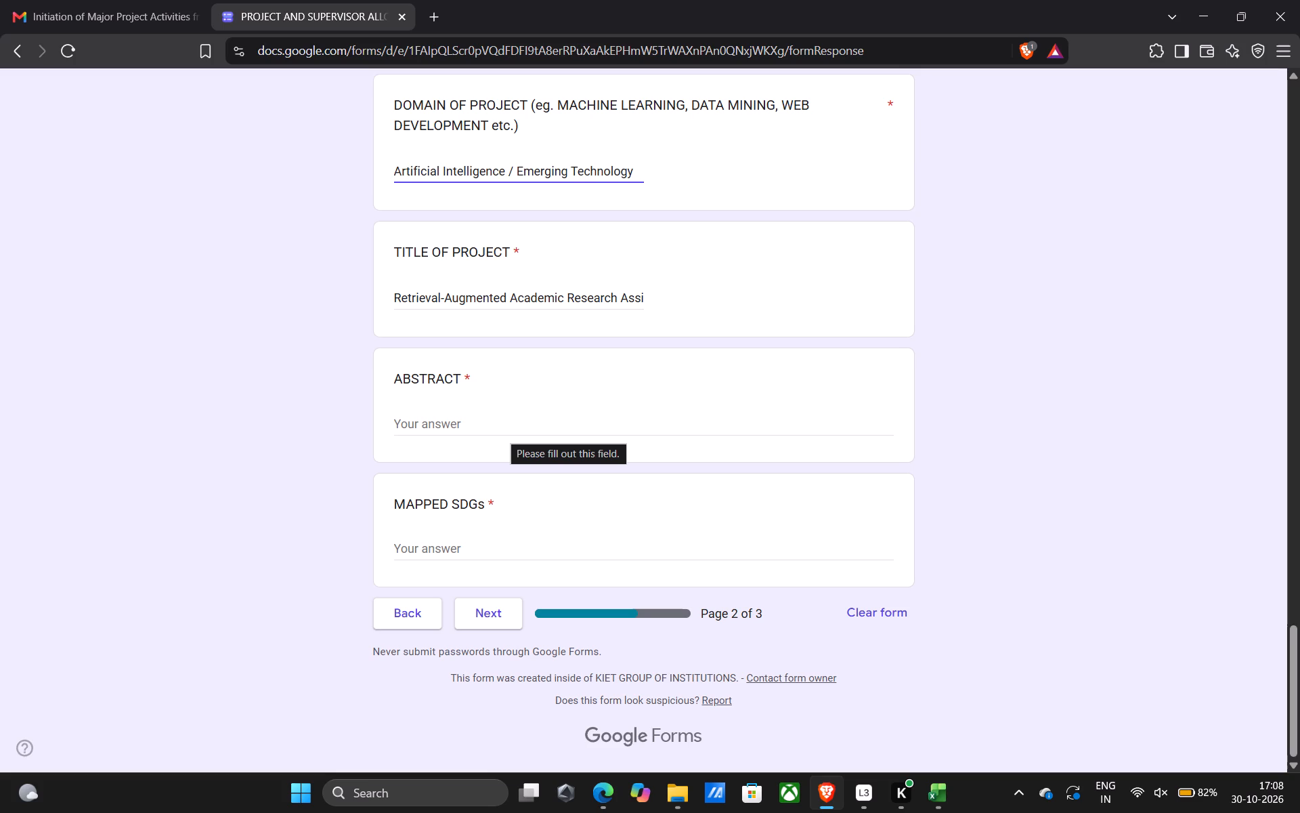
Copy the SDG Mapping value SDG 9 from the Retrieval-Augmented Academic Research Assistant row of the CSIT sheet in Excel.
click(934, 803)
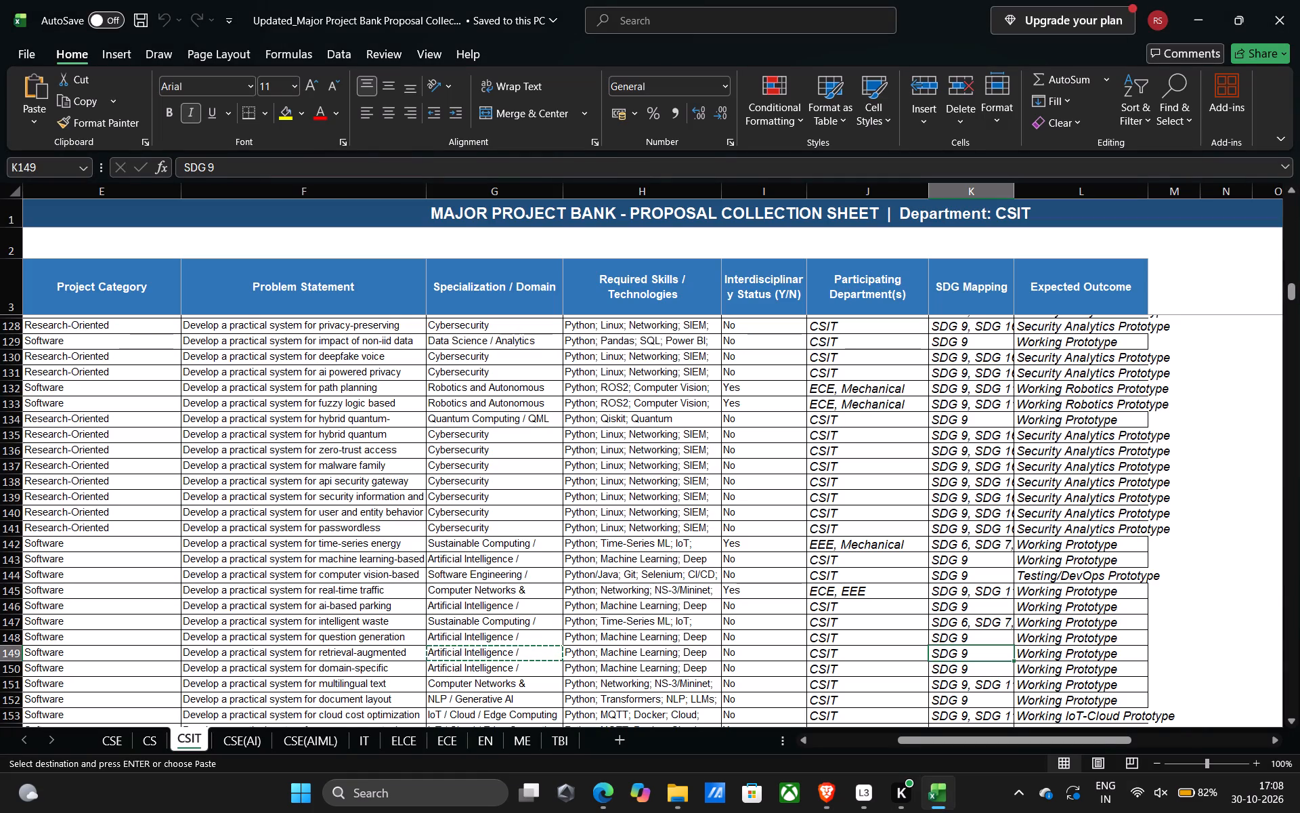
key(Right)
key(Right)
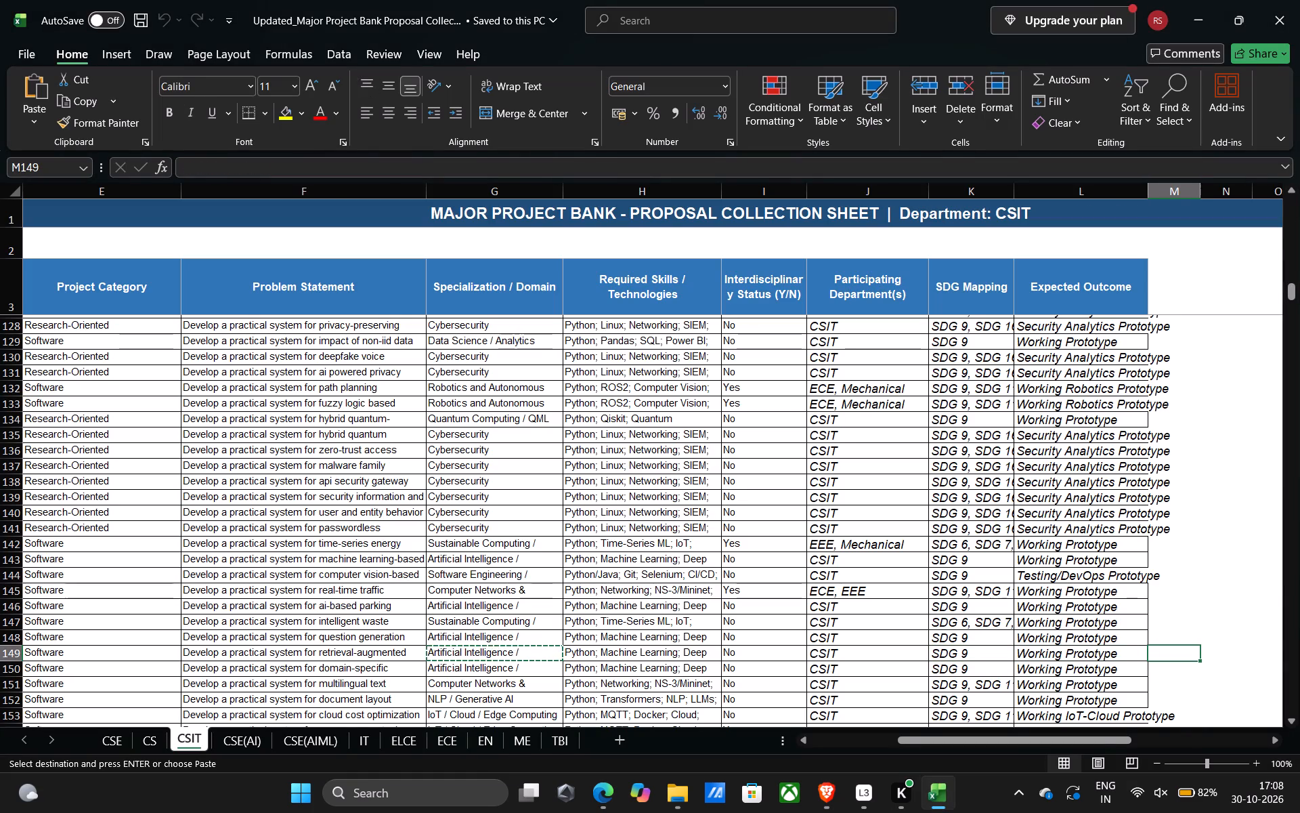
key(Left)
key(Left)
key(Left)
key(Right)
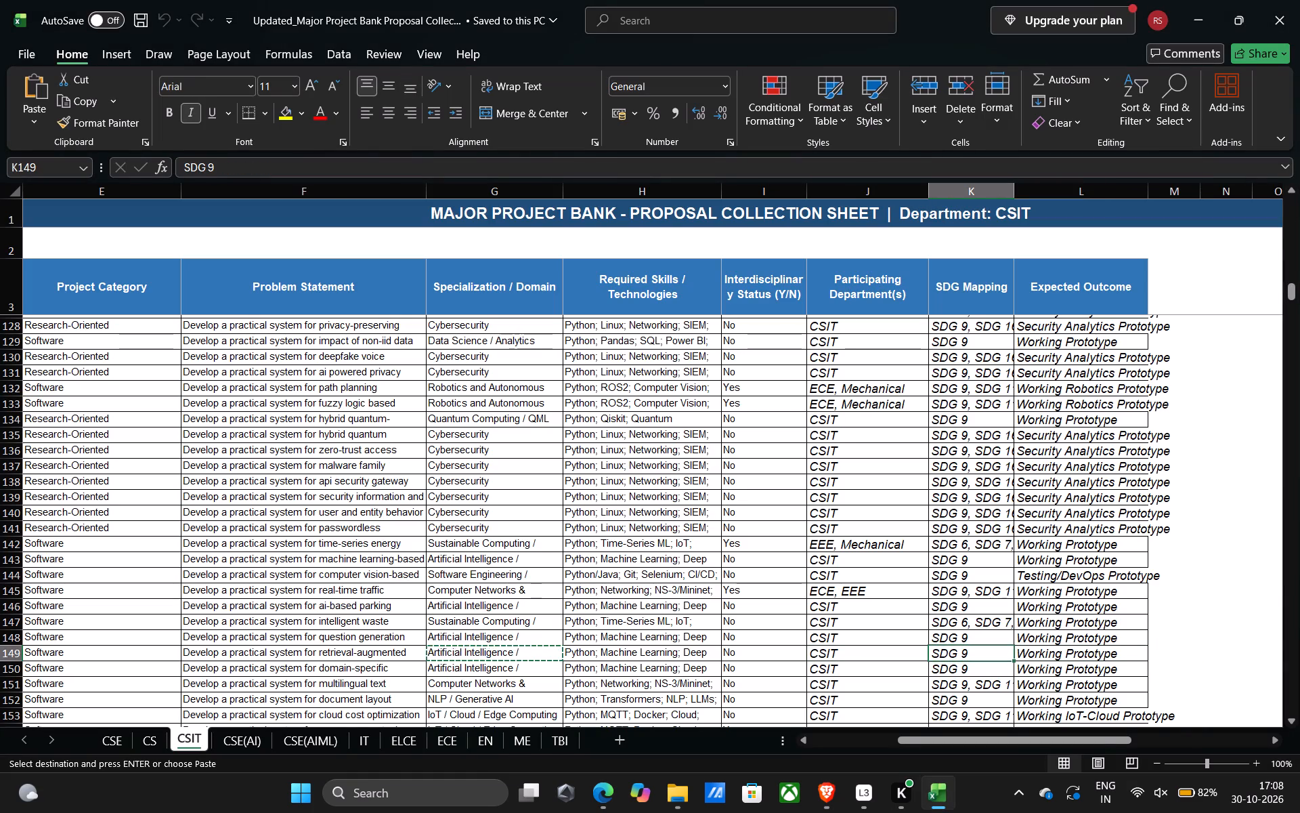
click(968, 653)
key(ctrl+c)
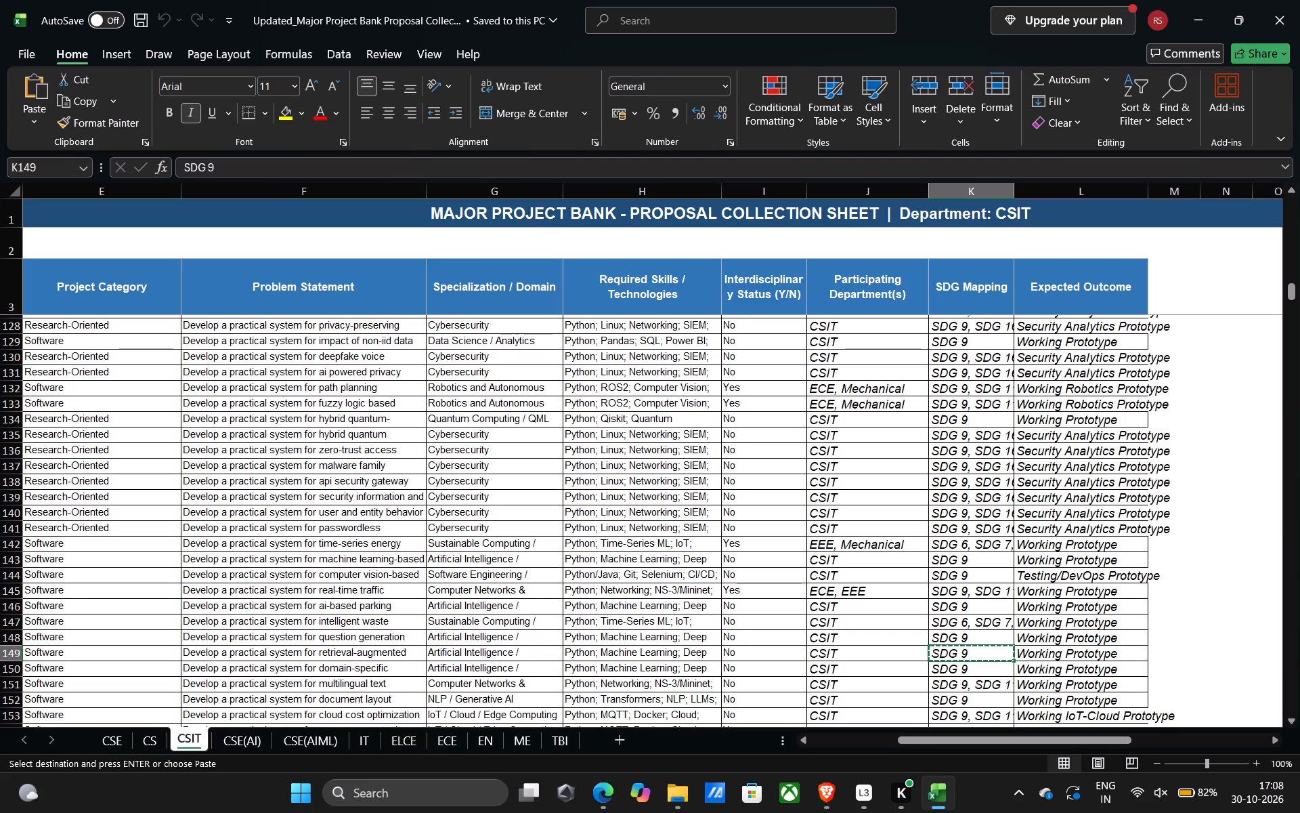
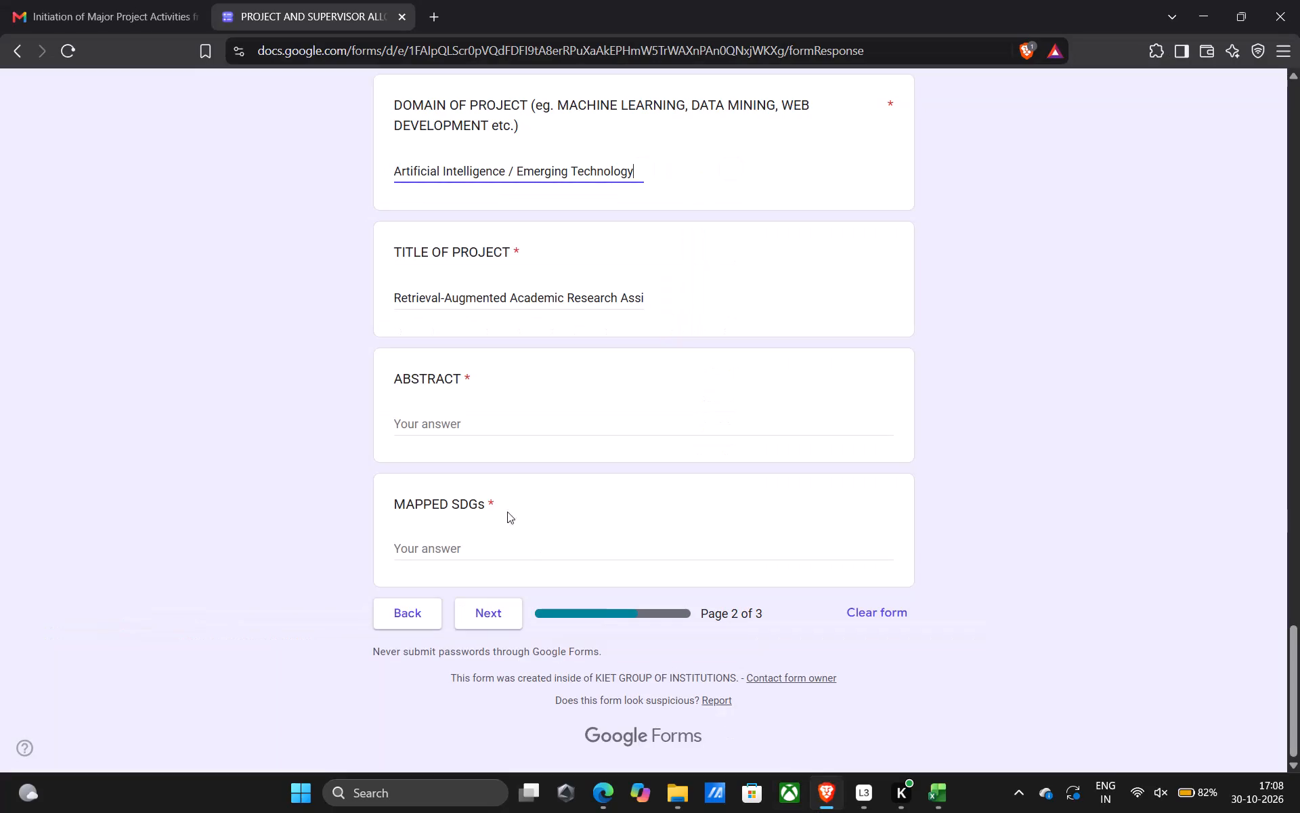
Paste SDG 9 as the form's Mapped SDGs answer, without a trailing line break.
click(477, 547)
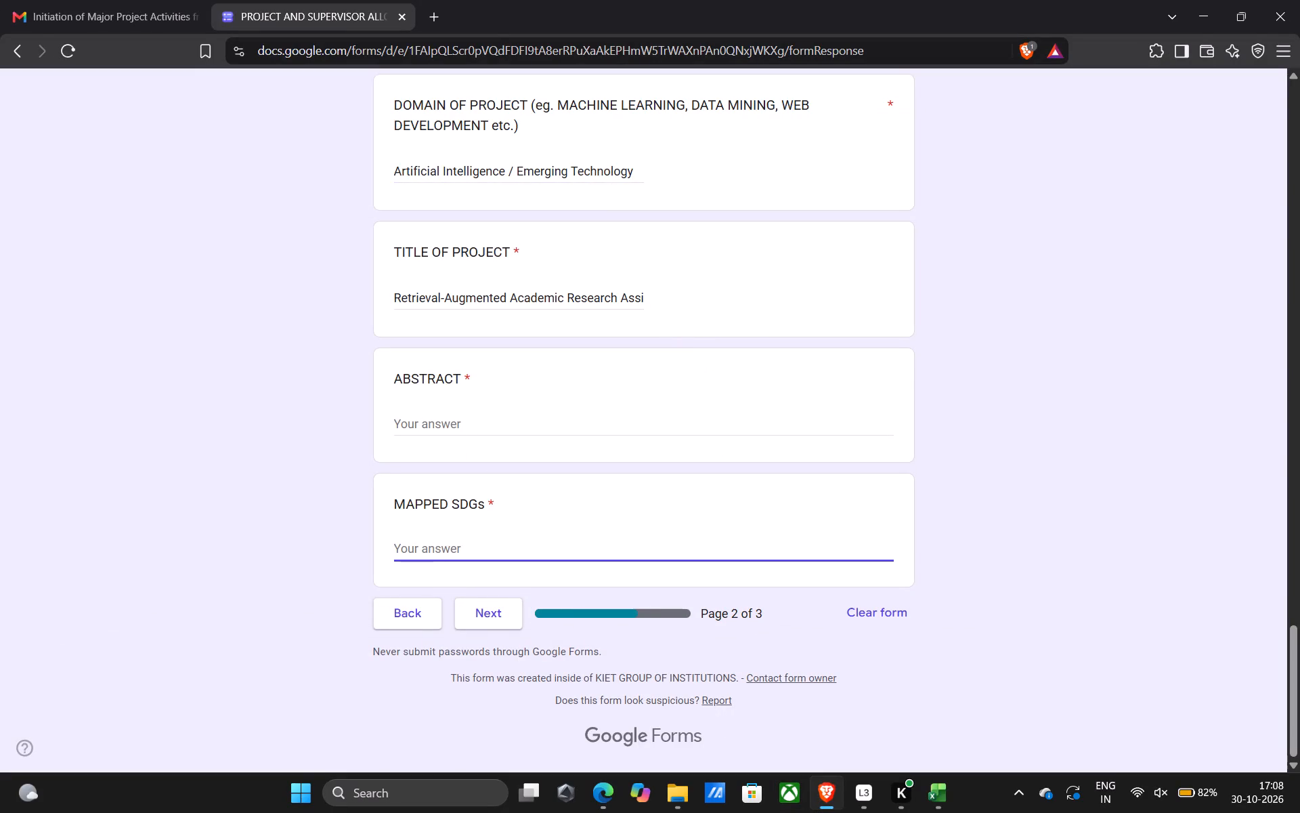
key(ctrl+v)
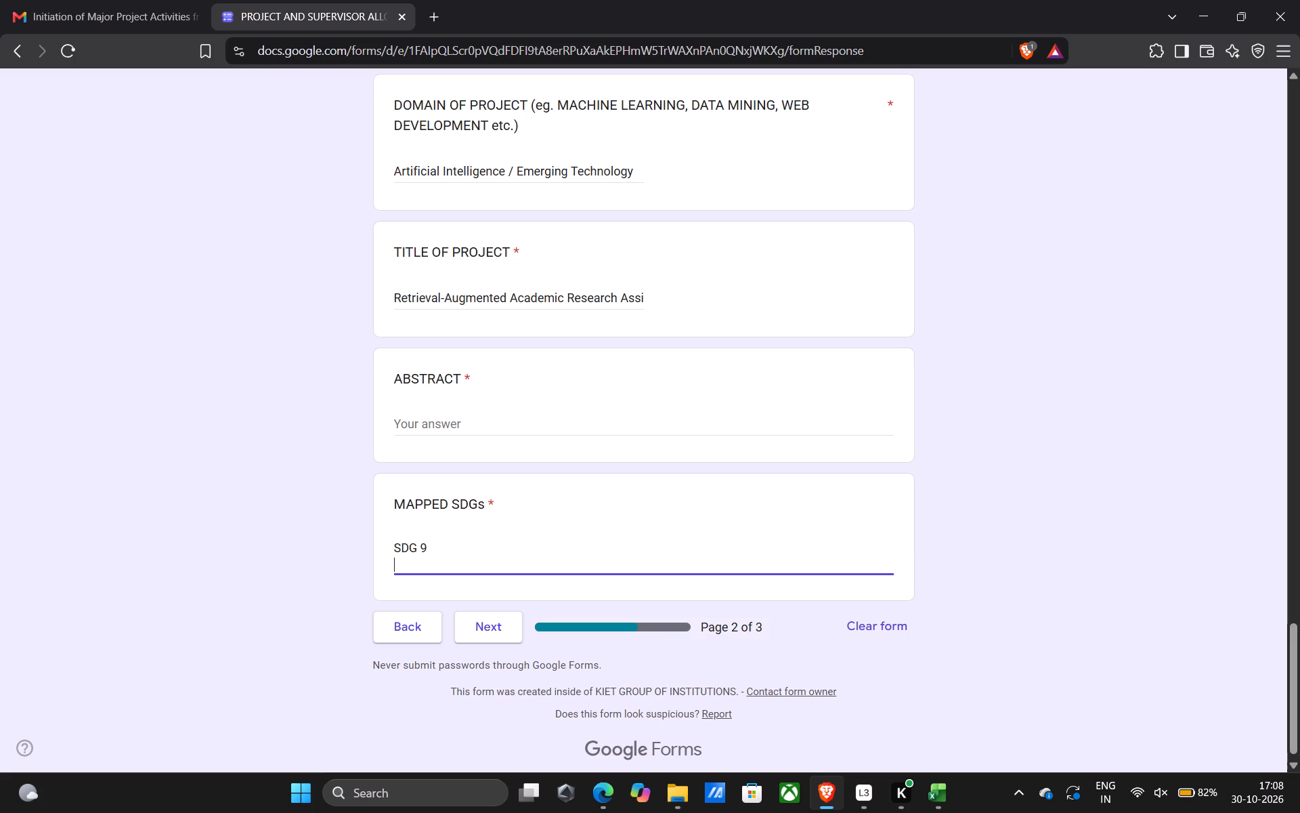
key(BackSpace)
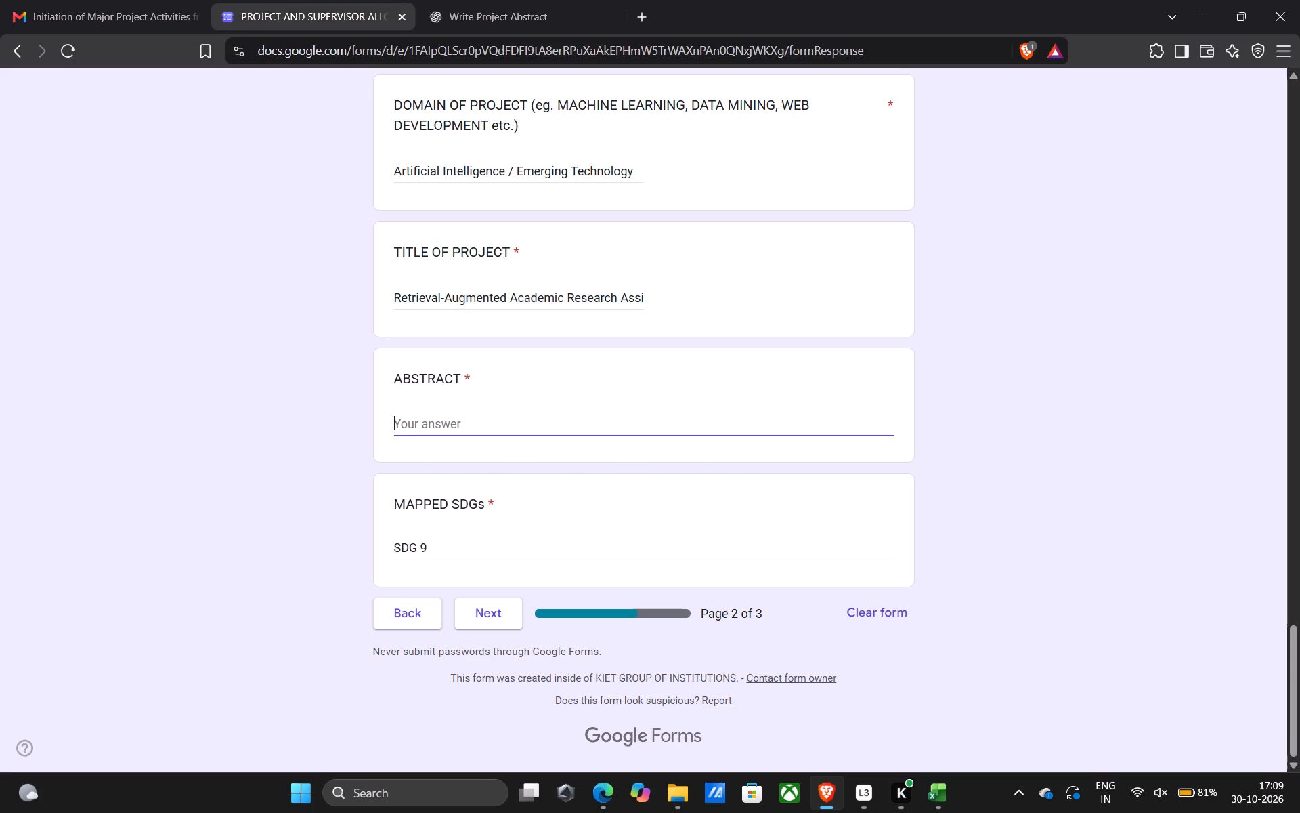
key(ctrl+v)
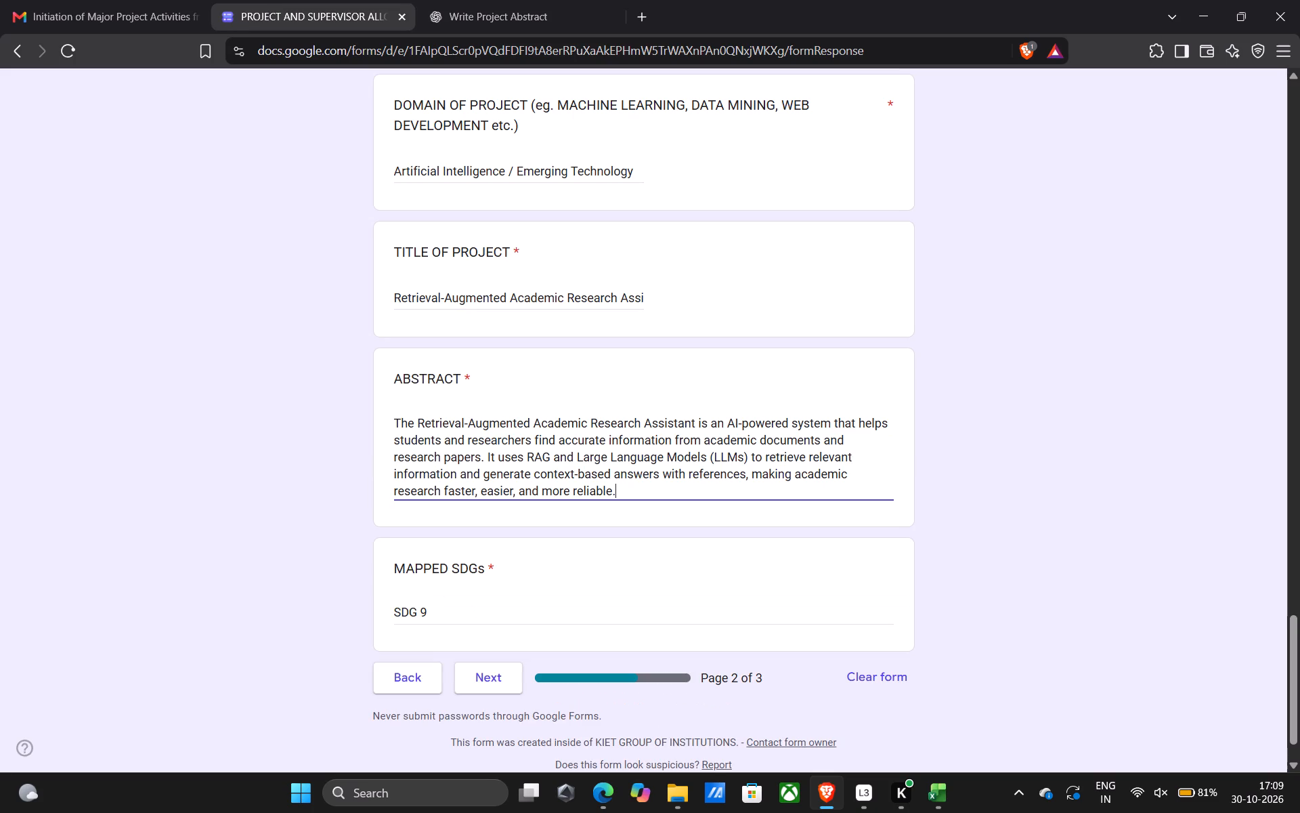
click(939, 496)
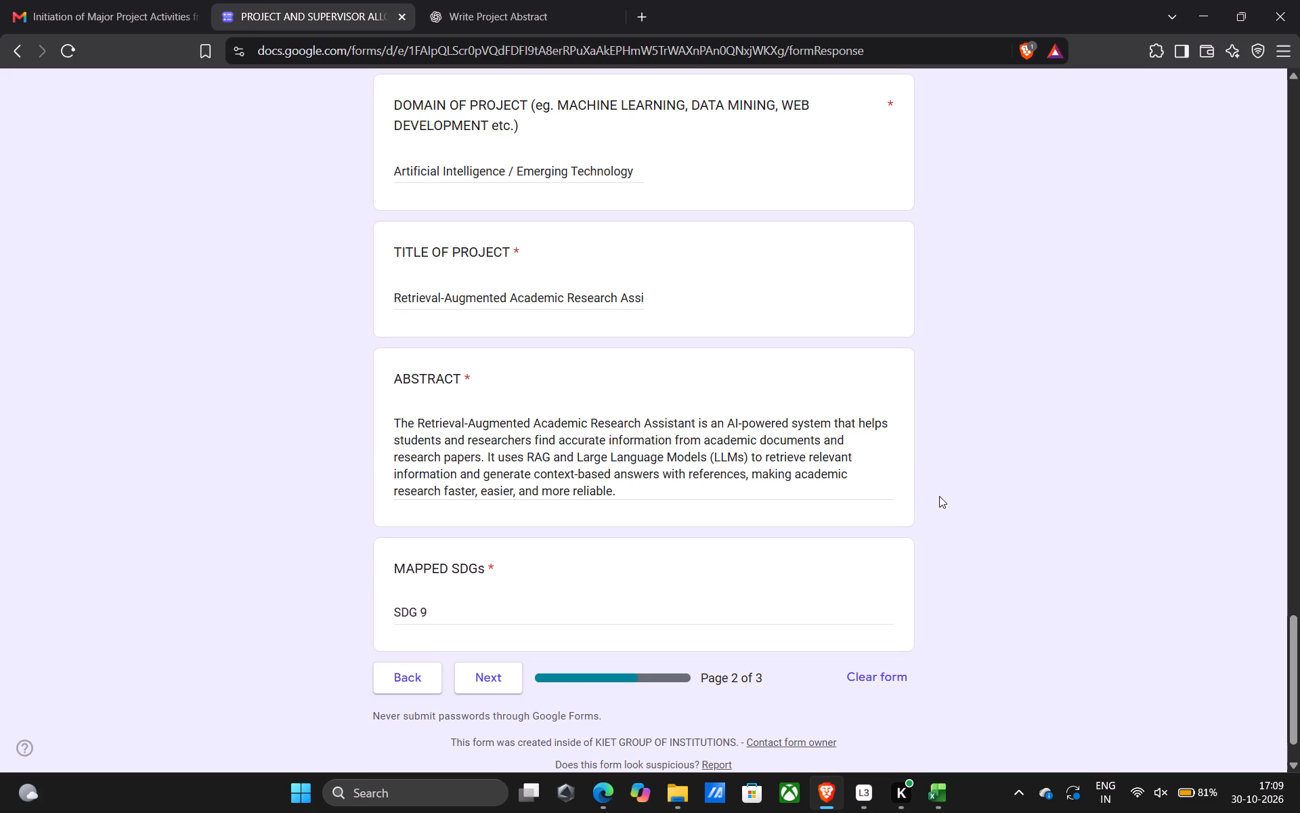
Review the completed Project Details page and advance the form to the Guide Choice page.
scroll(939, 496, up, 15)
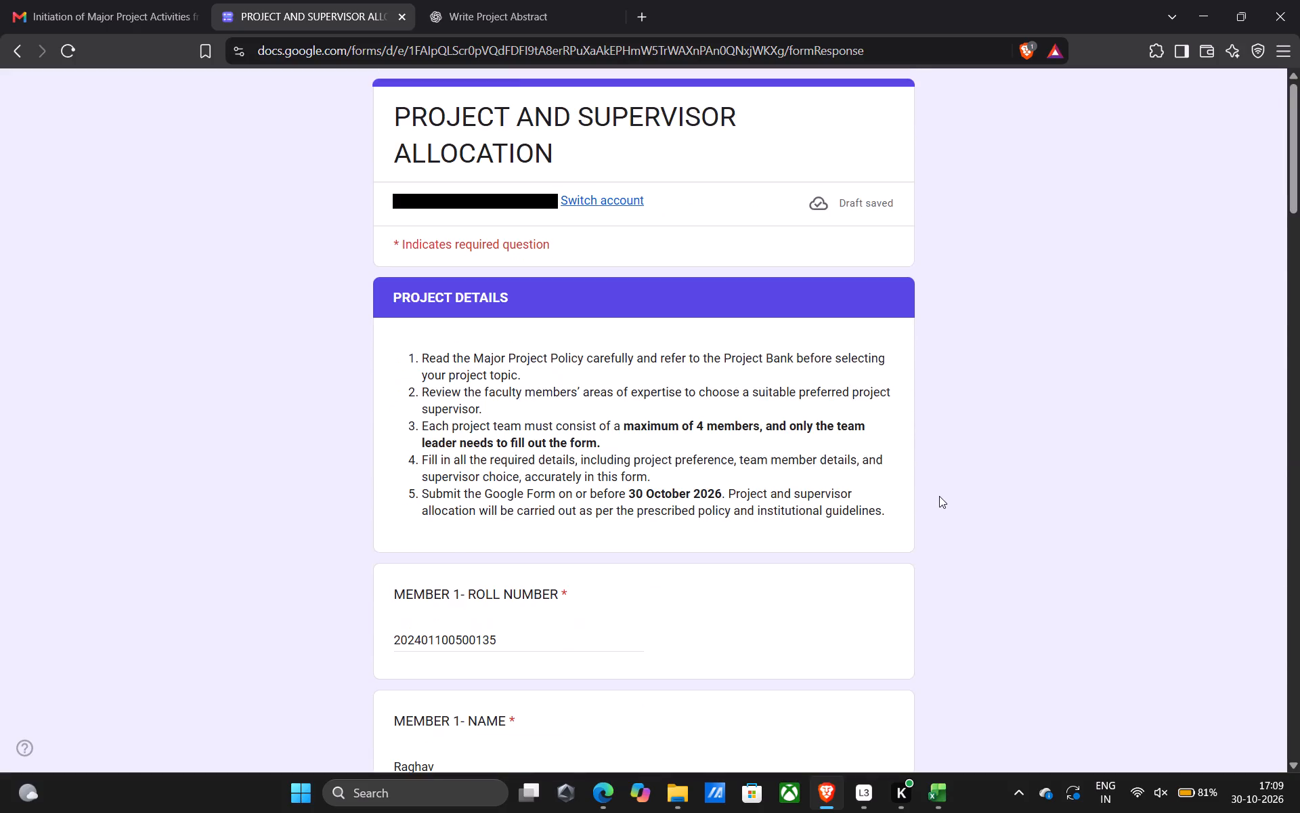
scroll(939, 496, down, 12)
scroll(634, 567, down, 7)
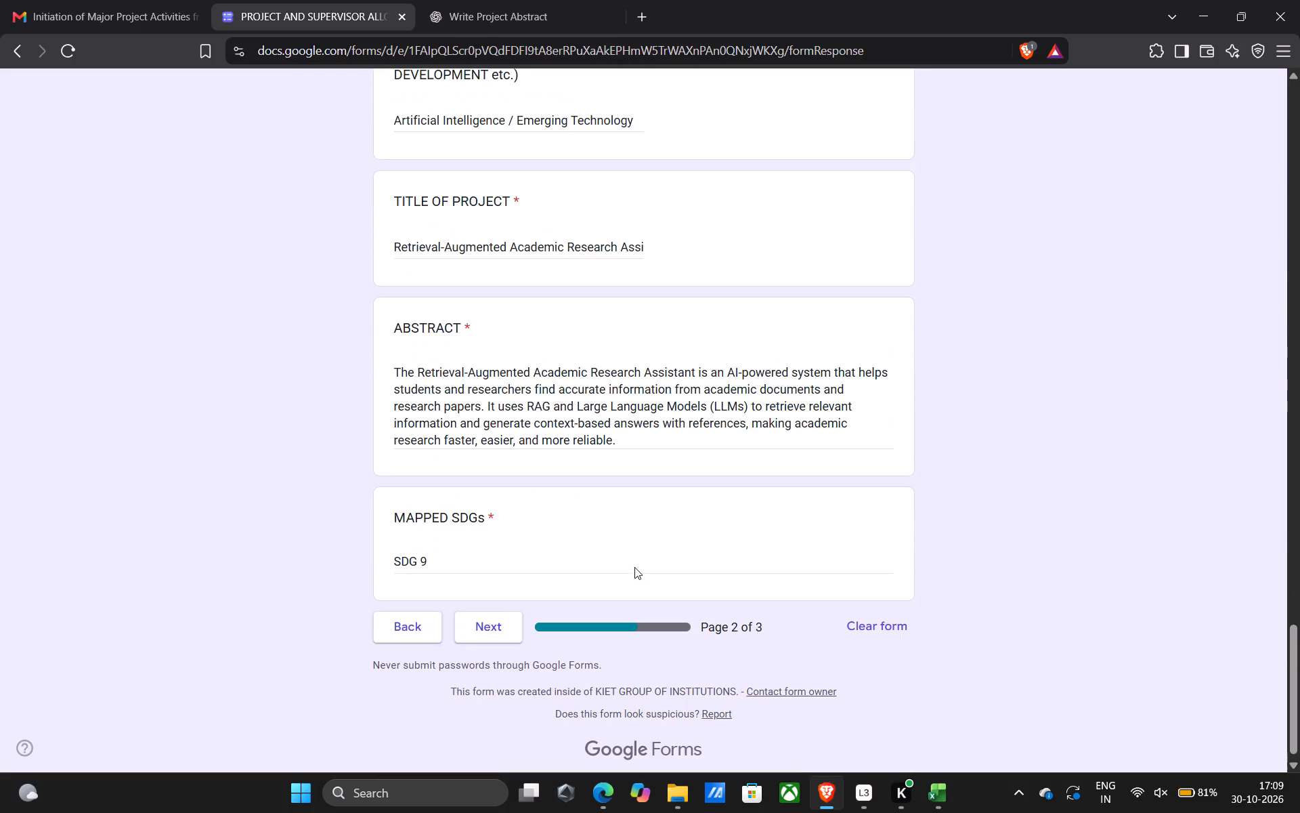
click(498, 608)
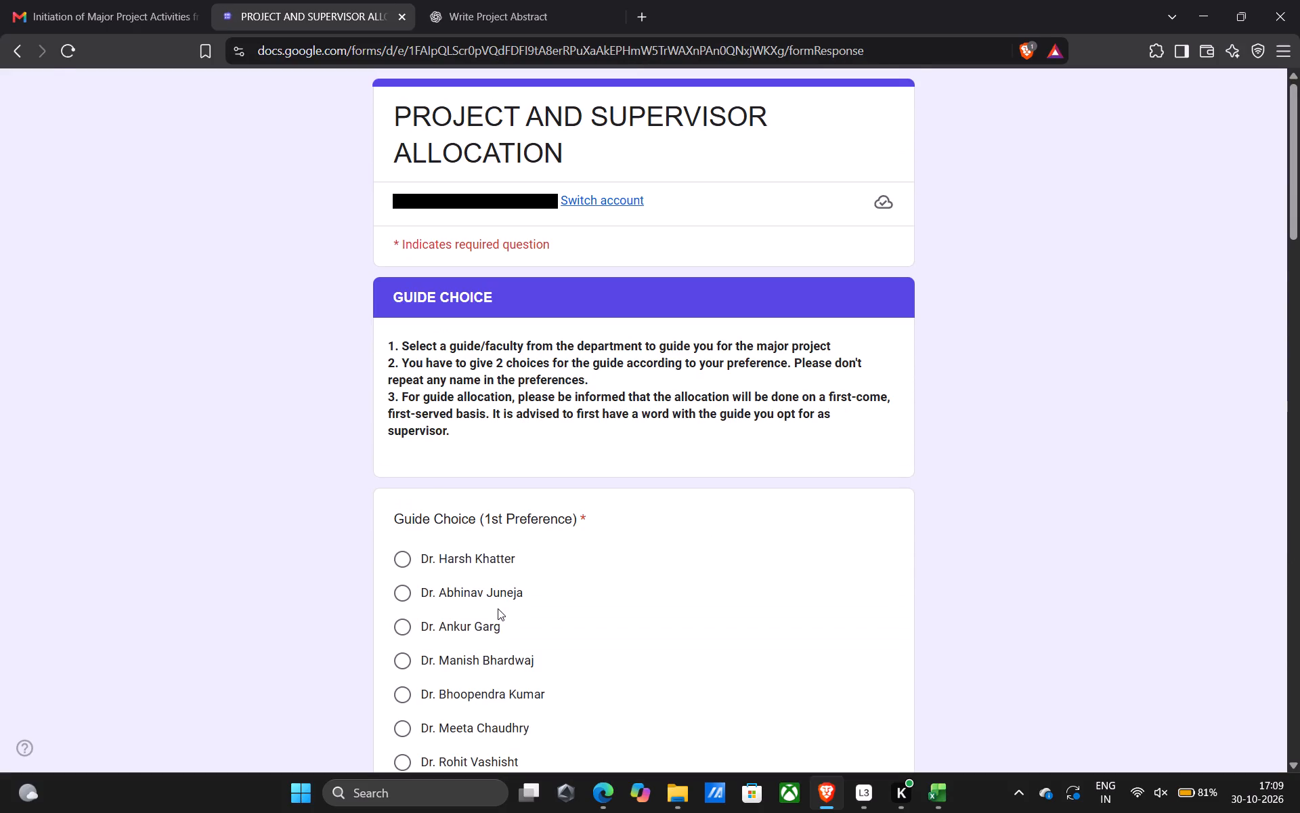
Look through the faculty options for the Guide Choice (1st Preference) question.
scroll(498, 608, down, 5)
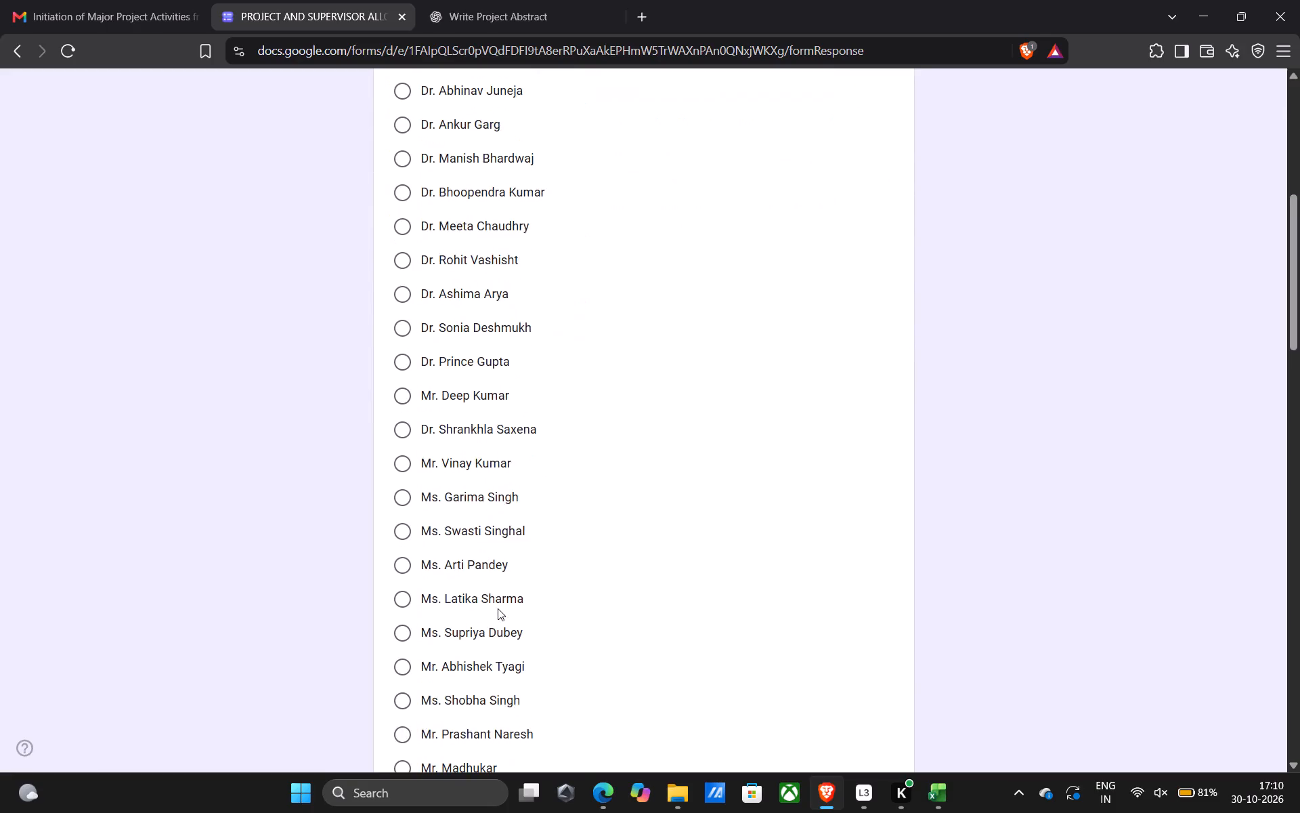
Look through the faculty options for both the 1st Preference and 2nd Preference guide questions.
scroll(498, 608, down, 6)
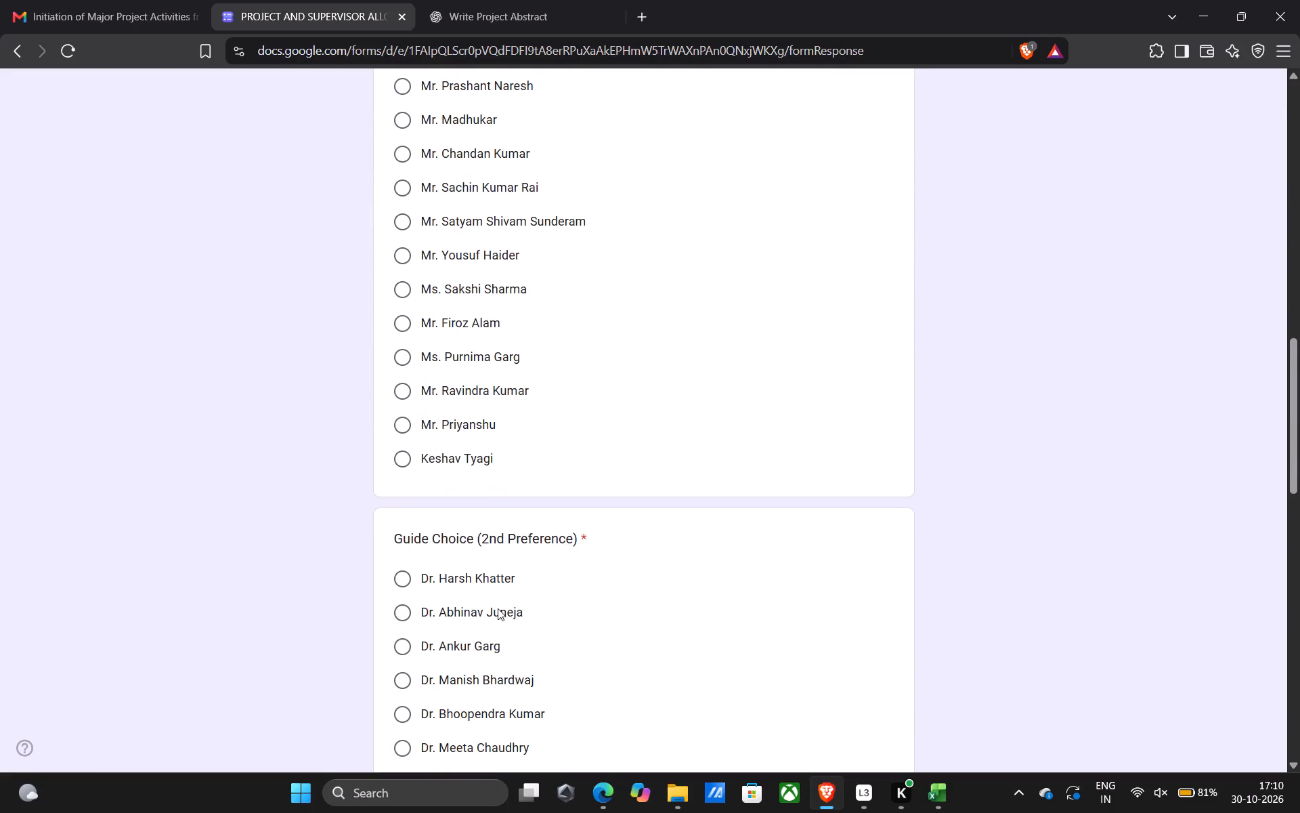
click(1005, 612)
scroll(1005, 612, down, 3)
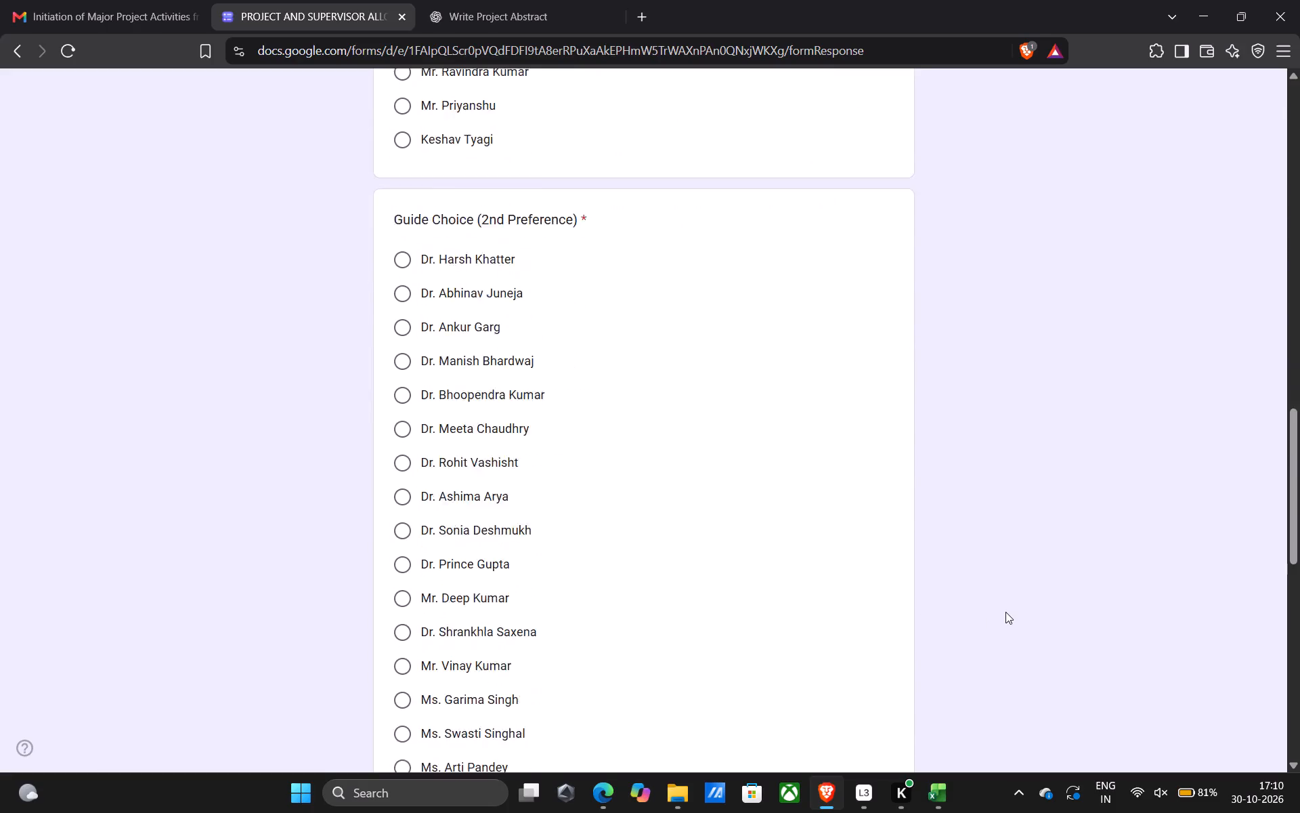
scroll(1005, 612, down, 7)
scroll(1005, 612, up, 2)
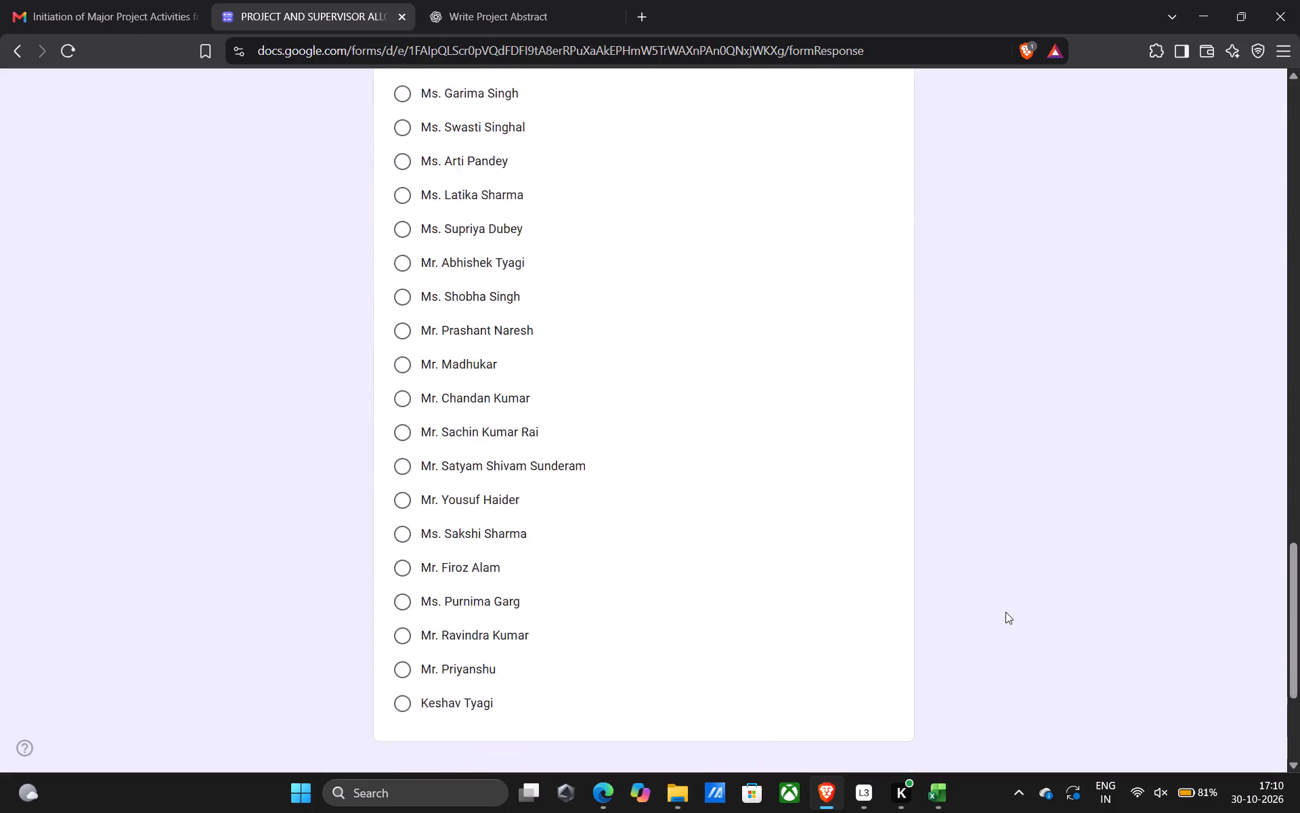
scroll(1005, 612, up, 10)
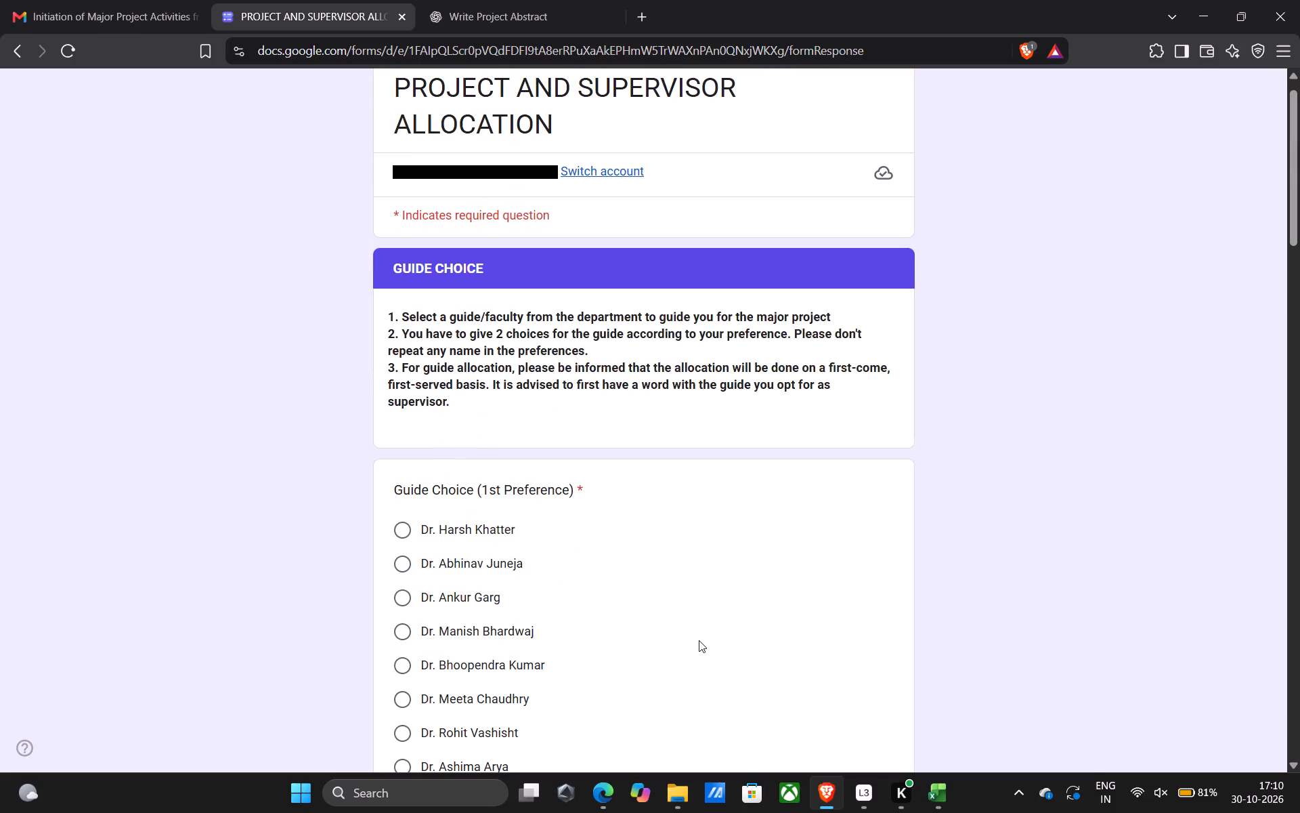
Choose the faculty member listed directly after Mr. Madhukar for Guide Choice (1st Preference).
scroll(699, 640, down, 4)
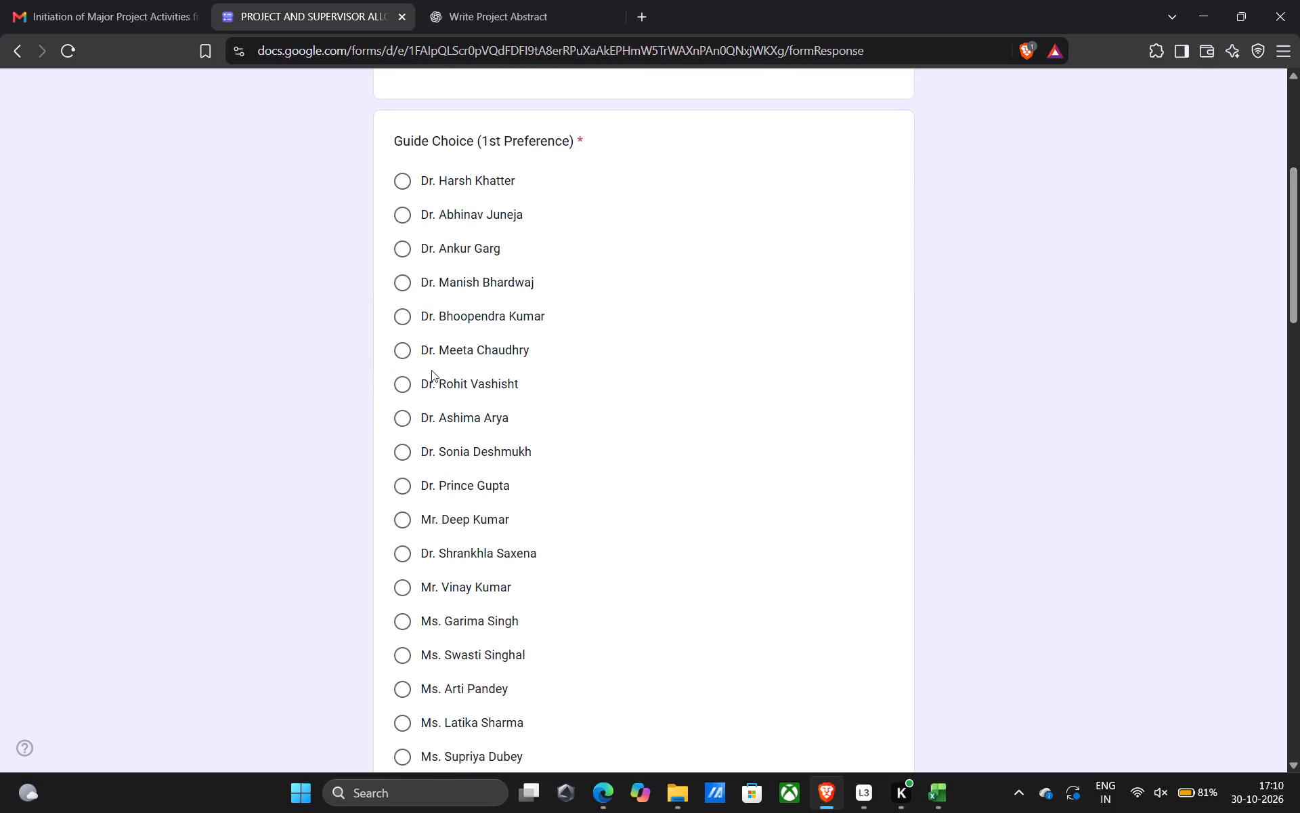
scroll(431, 370, down, 3)
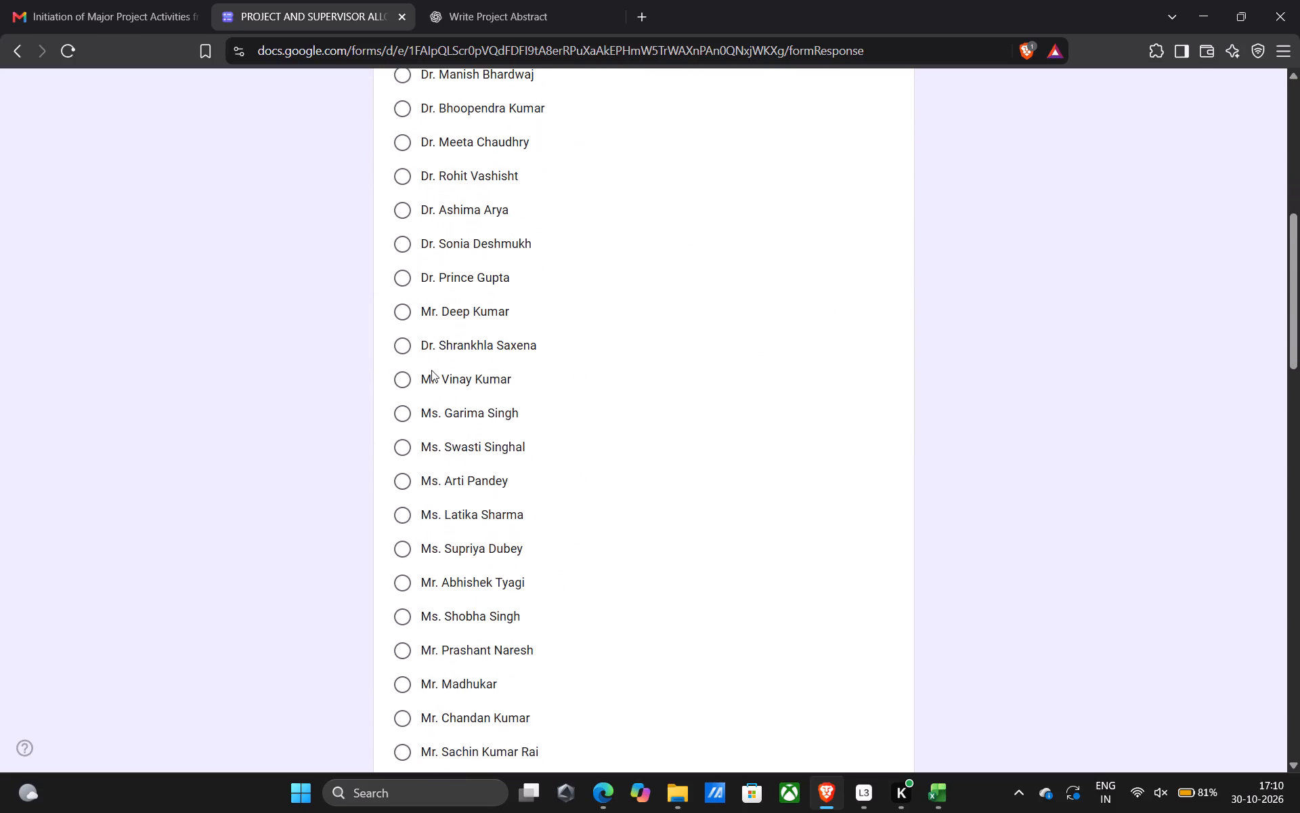
scroll(431, 370, down, 2)
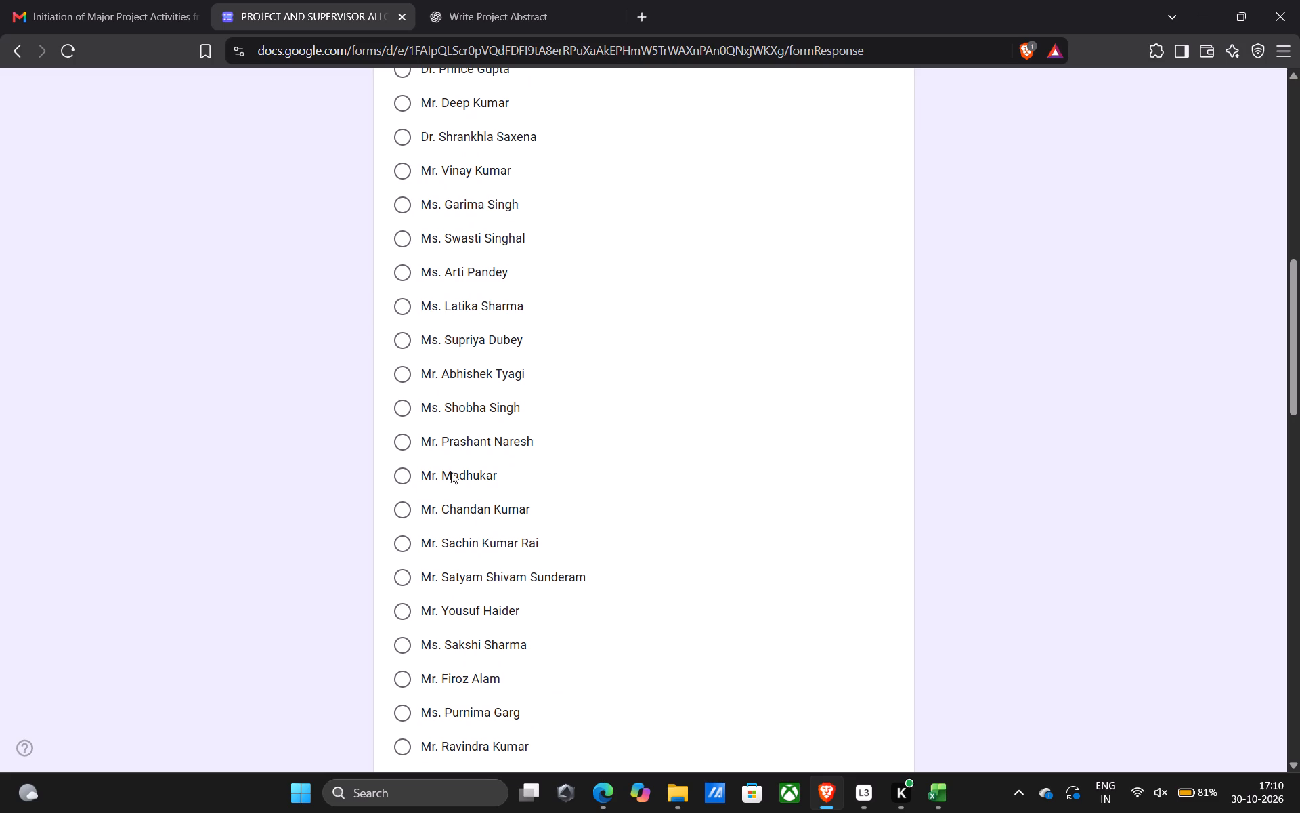
scroll(435, 553, down, 3)
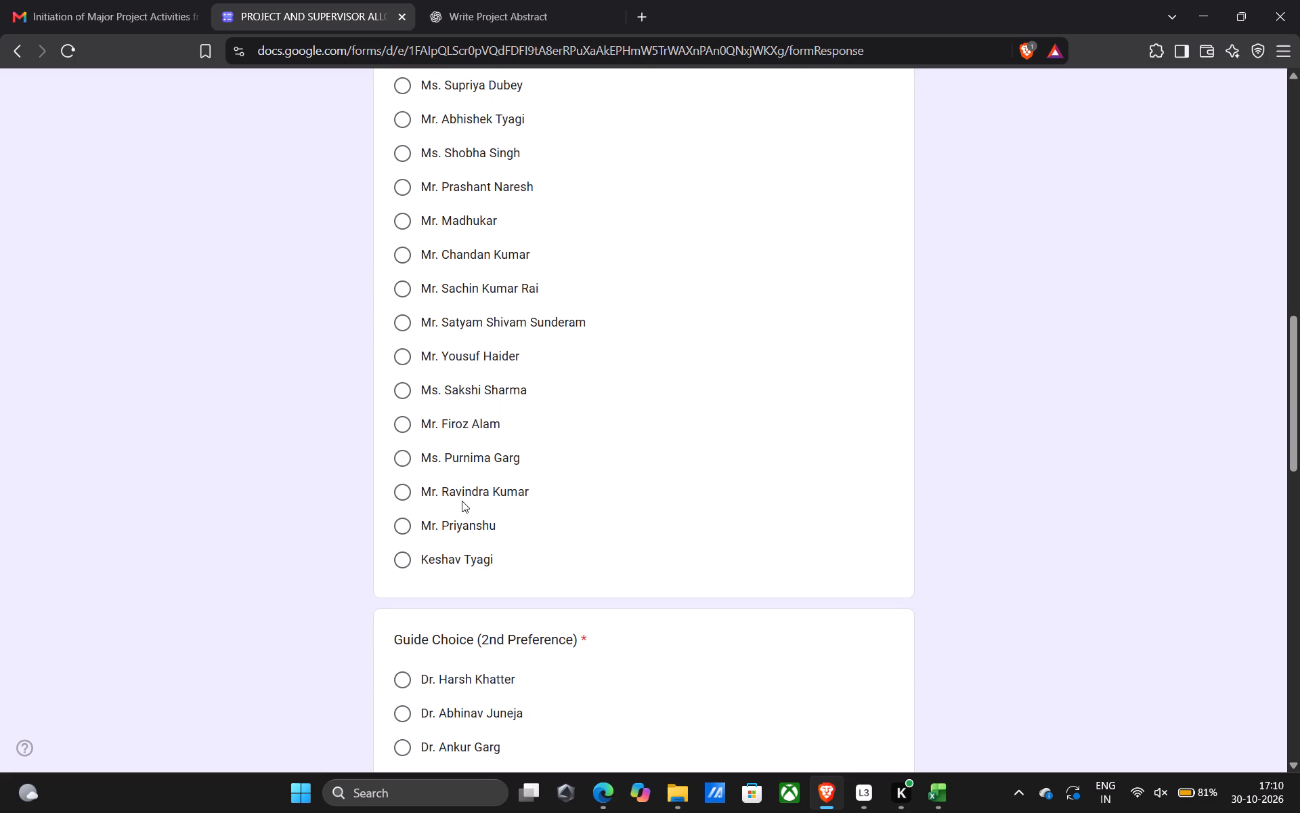
click(407, 247)
Look through the faculty options for the Guide Choice (2nd Preference) question.
scroll(474, 520, down, 3)
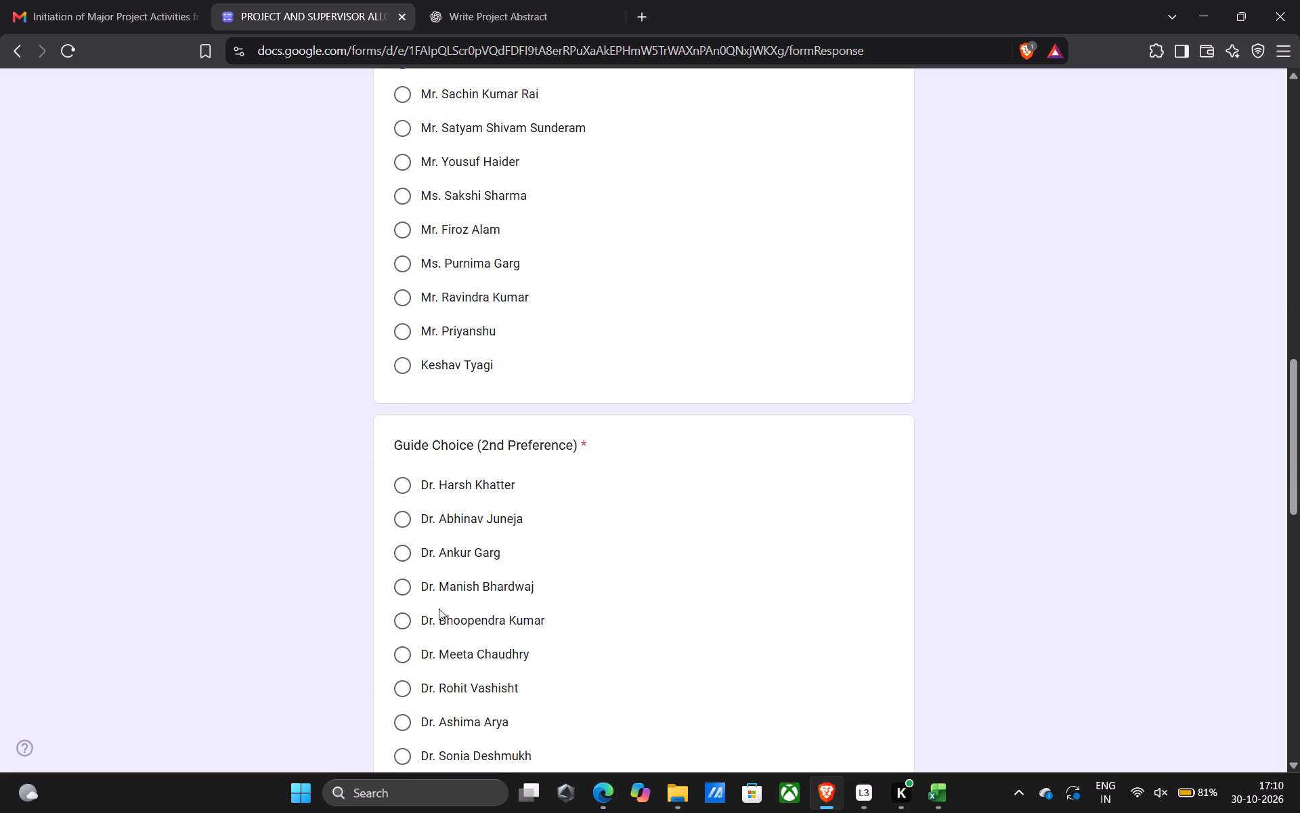
scroll(464, 656, down, 3)
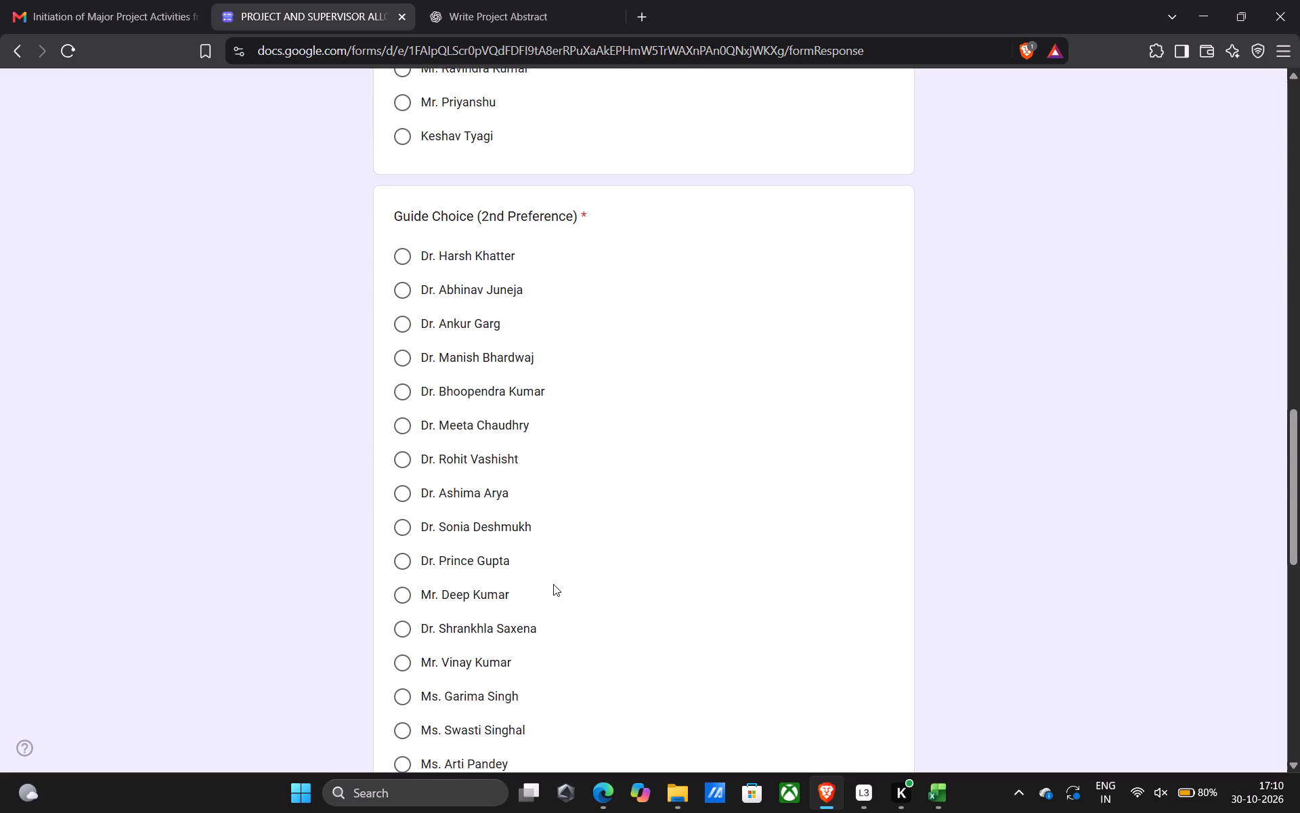
Open the Faculty Expertise spreadsheet linked in the major project email and examine the faculty members' areas of interest and project titles.
click(53, 0)
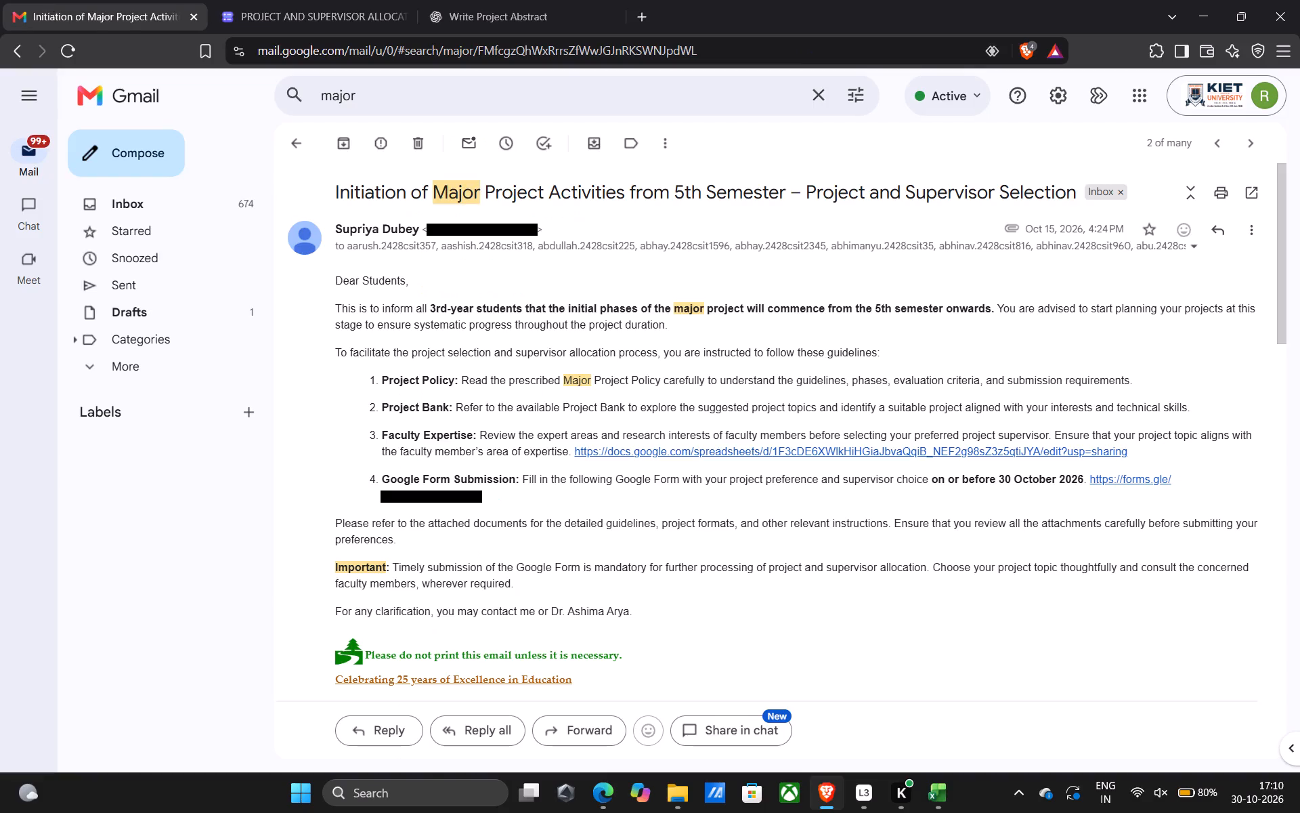
click(647, 455)
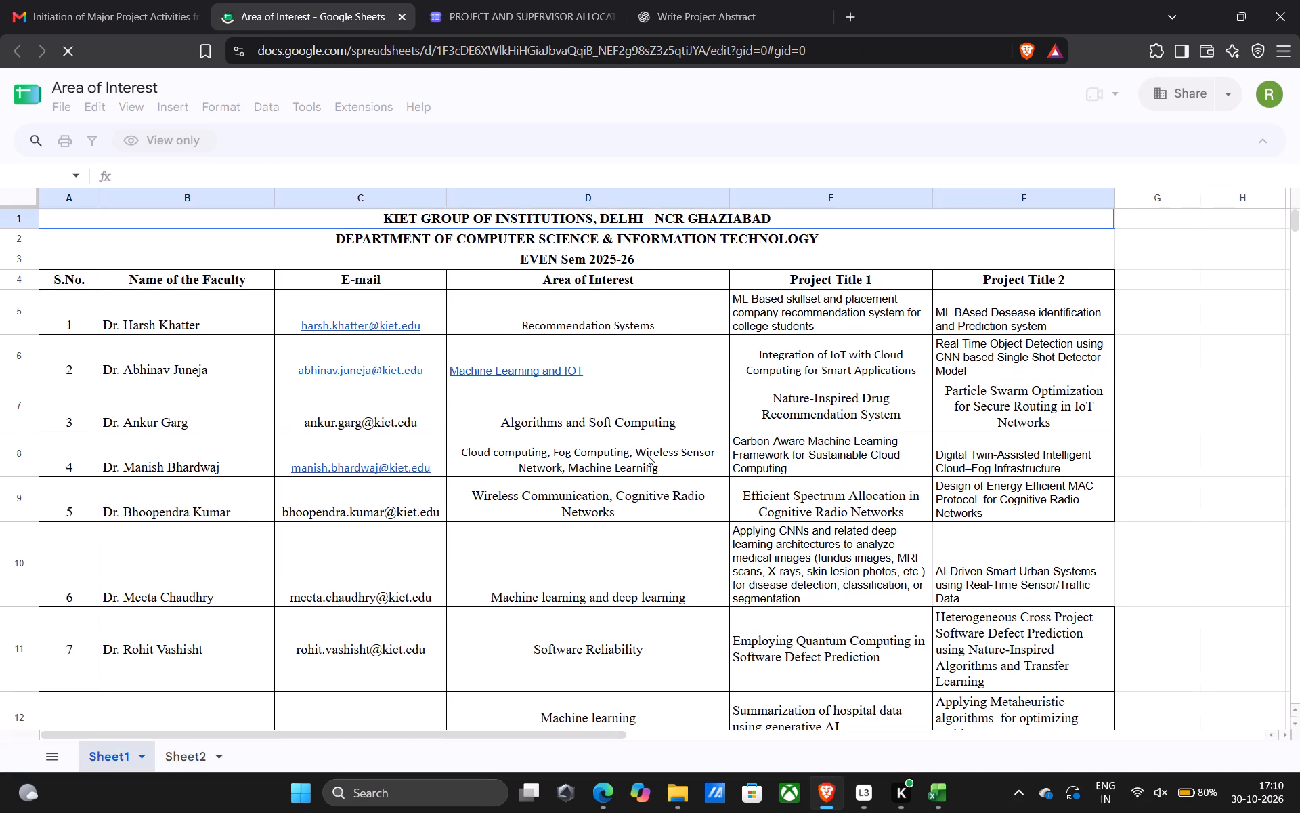
scroll(647, 455, down, 4)
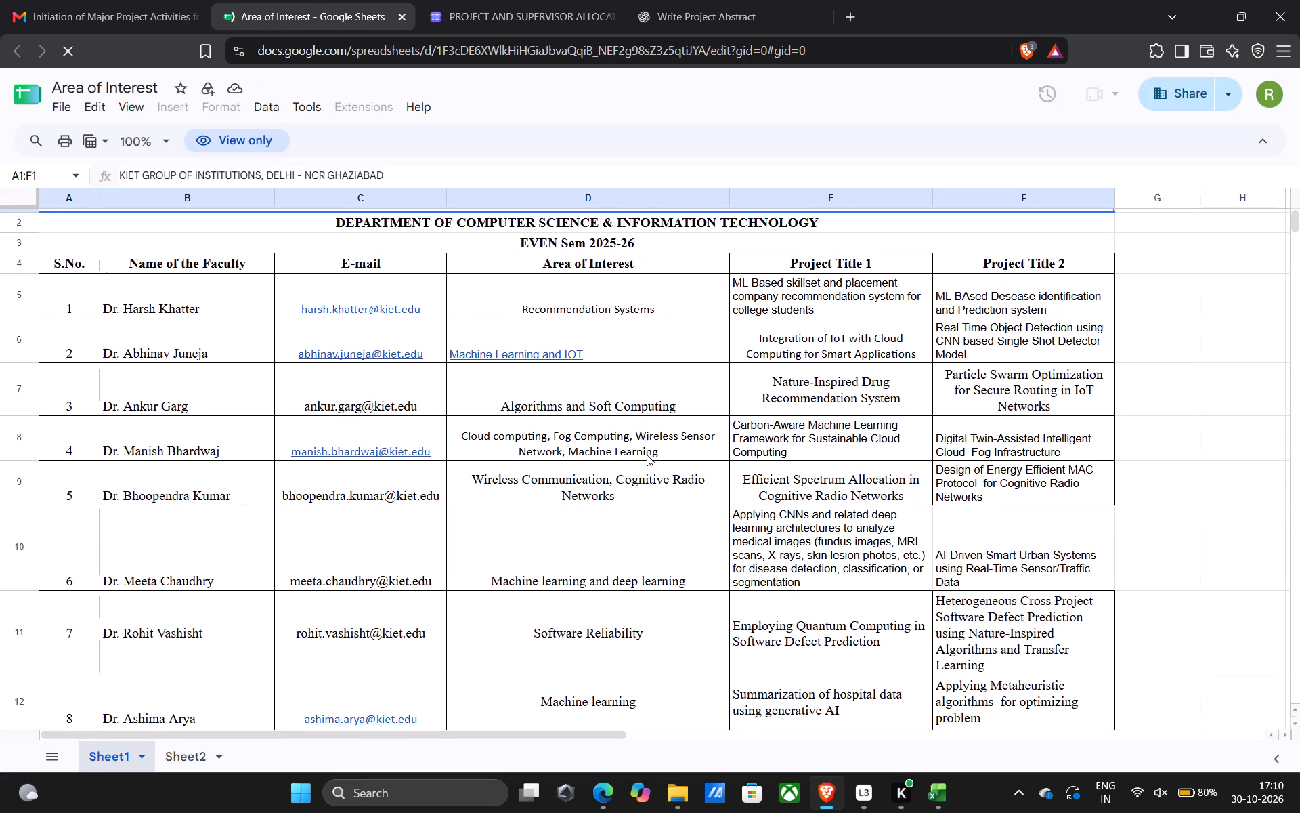
scroll(647, 455, down, 3)
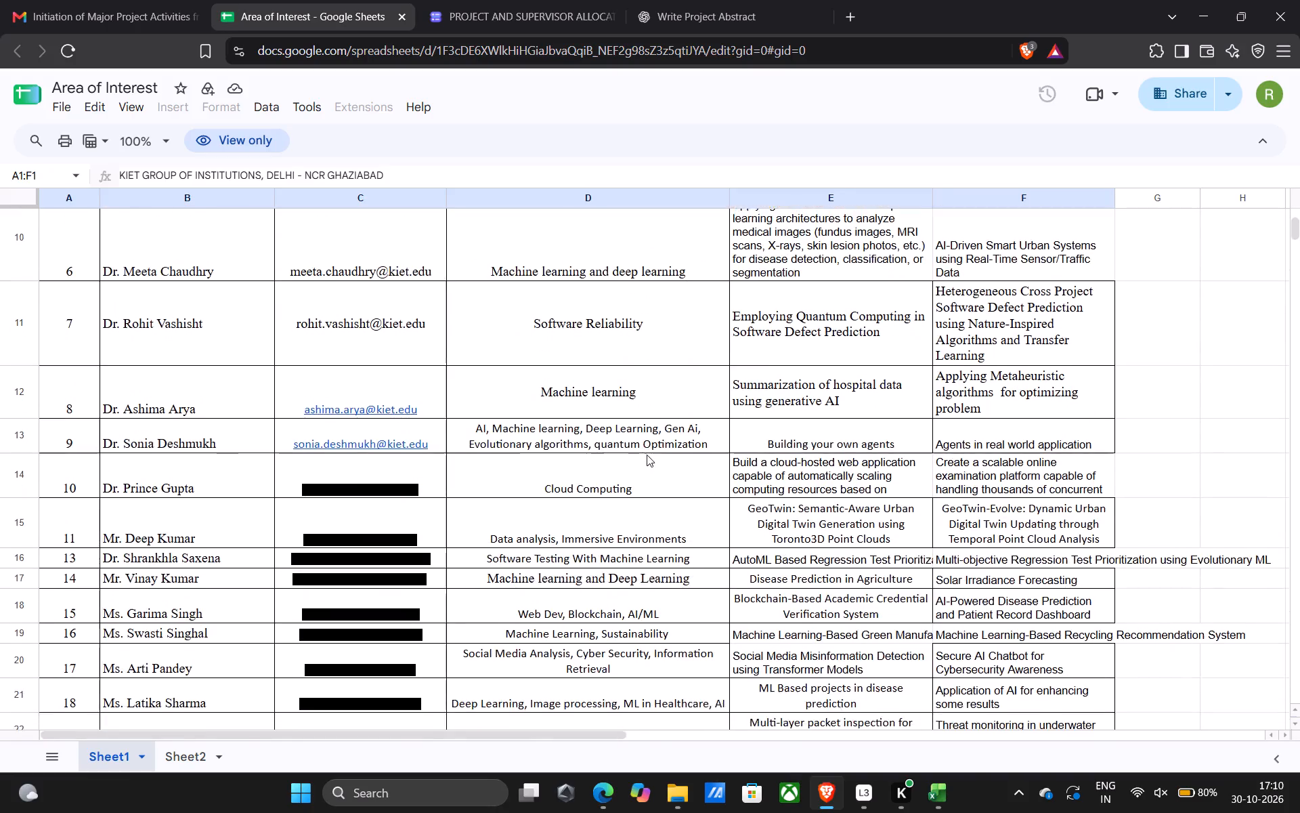
scroll(647, 455, down, 3)
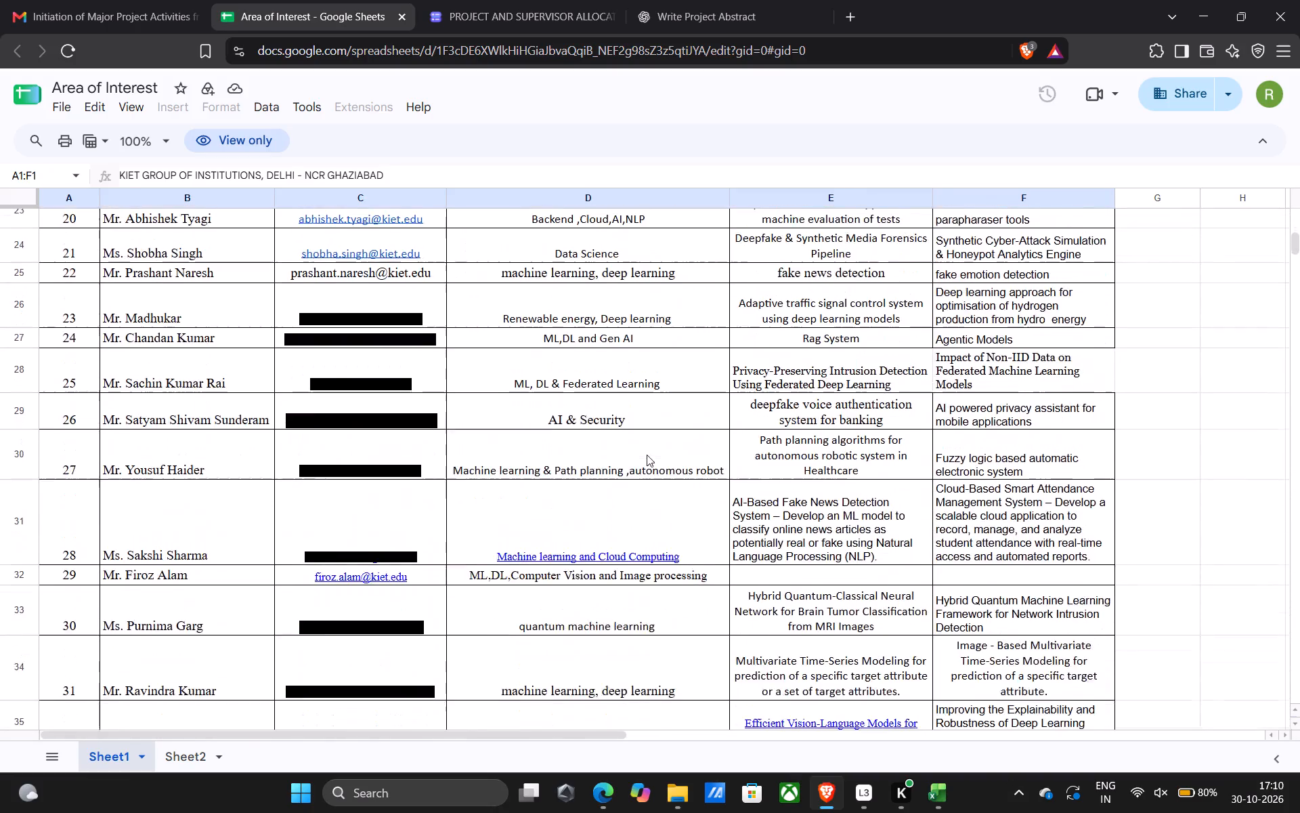
scroll(647, 455, down, 2)
scroll(647, 455, up, 1)
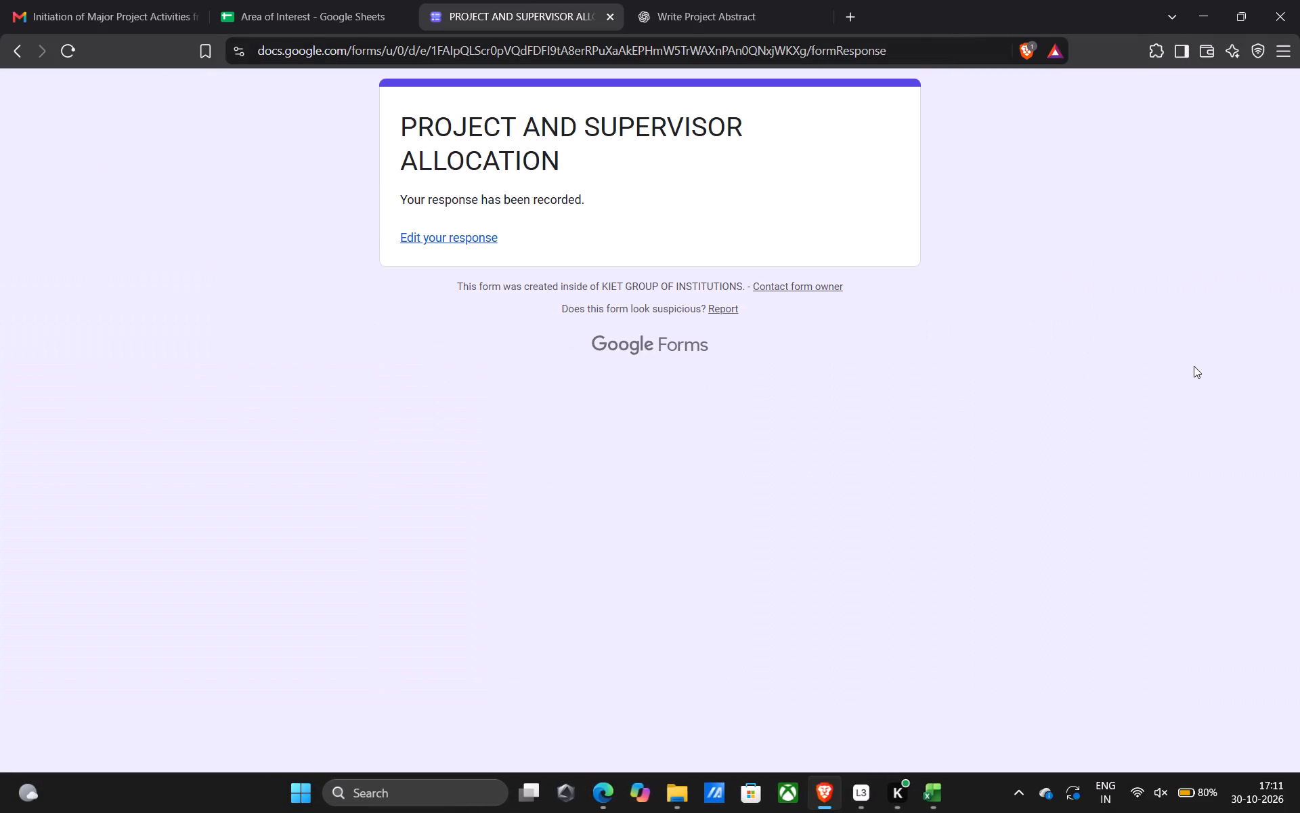
Capture a screenshot of the submitted form's confirmation page to the clipboard.
drag(1194, 366, 1019, 419)
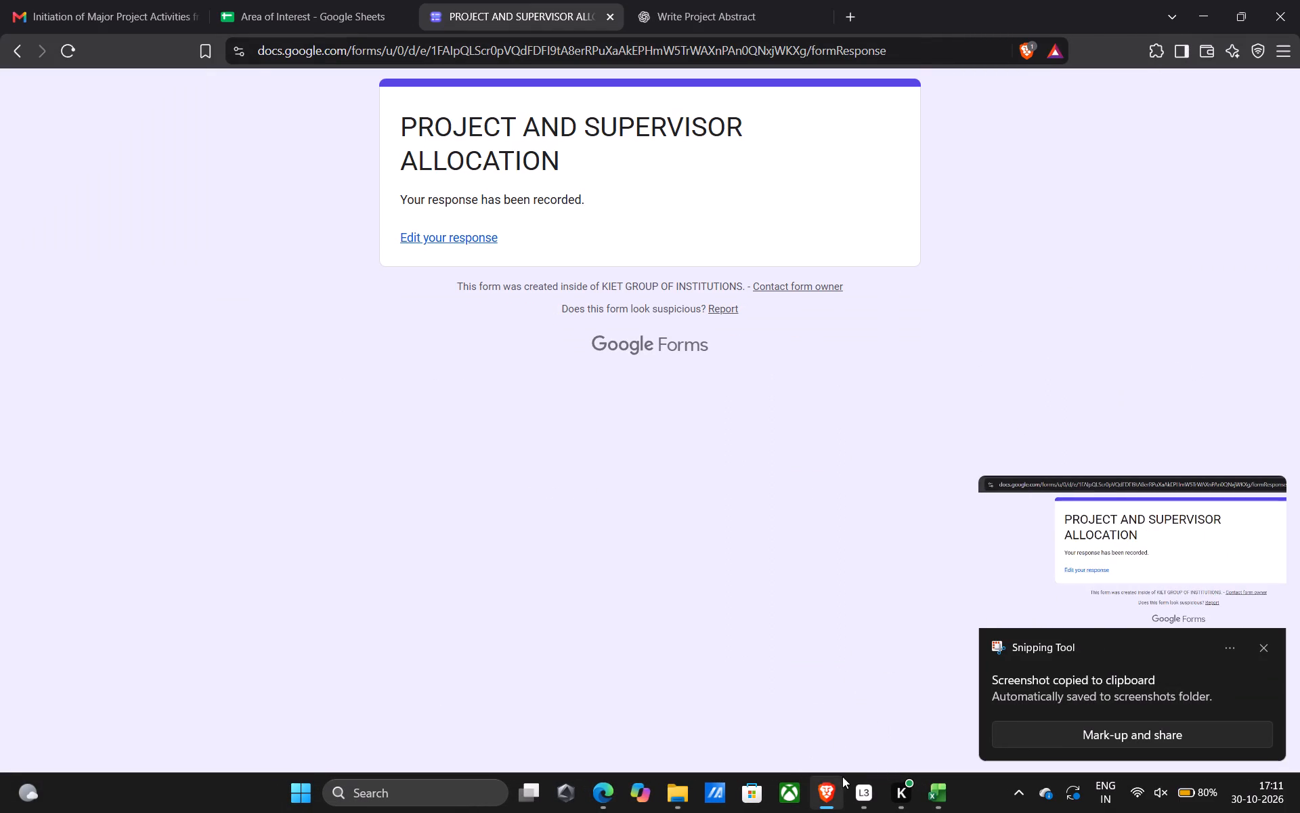
click(0, 0)
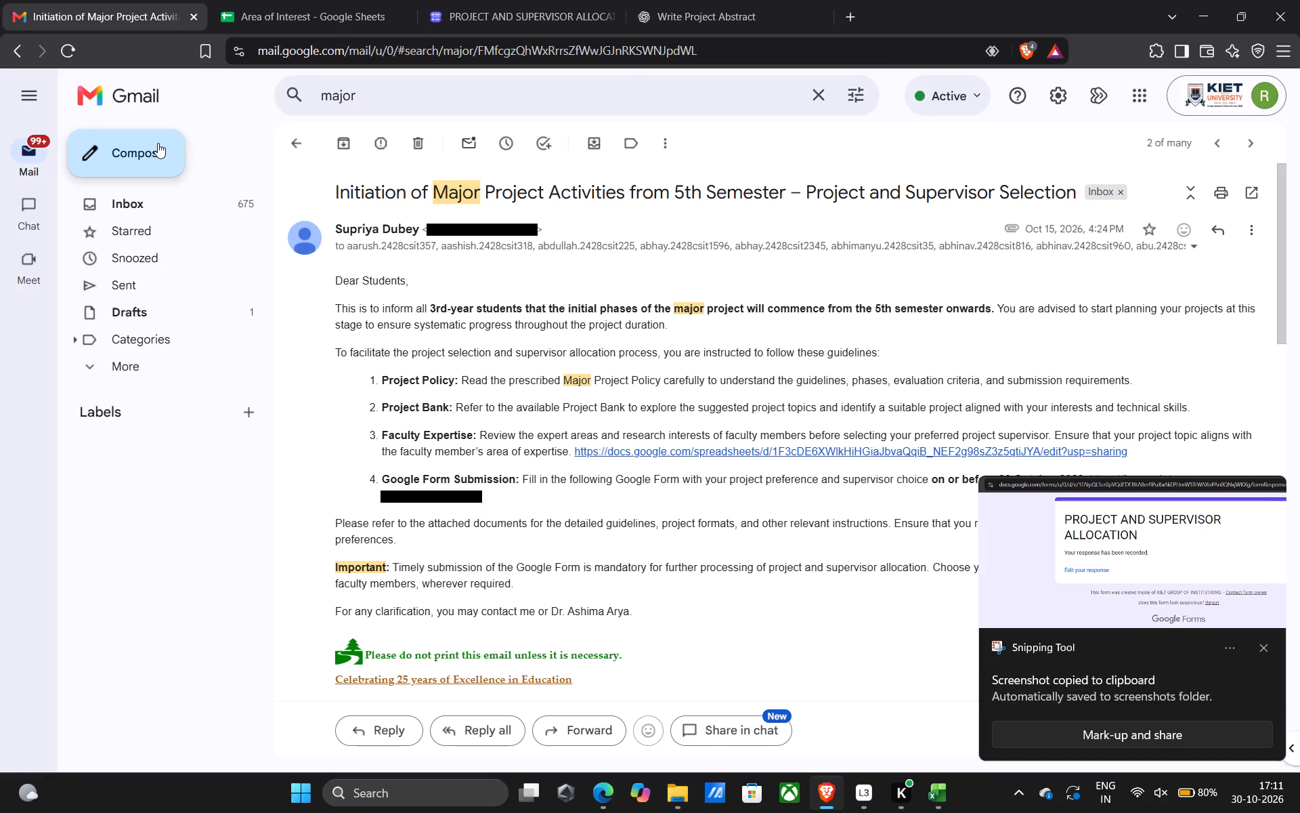
click(157, 142)
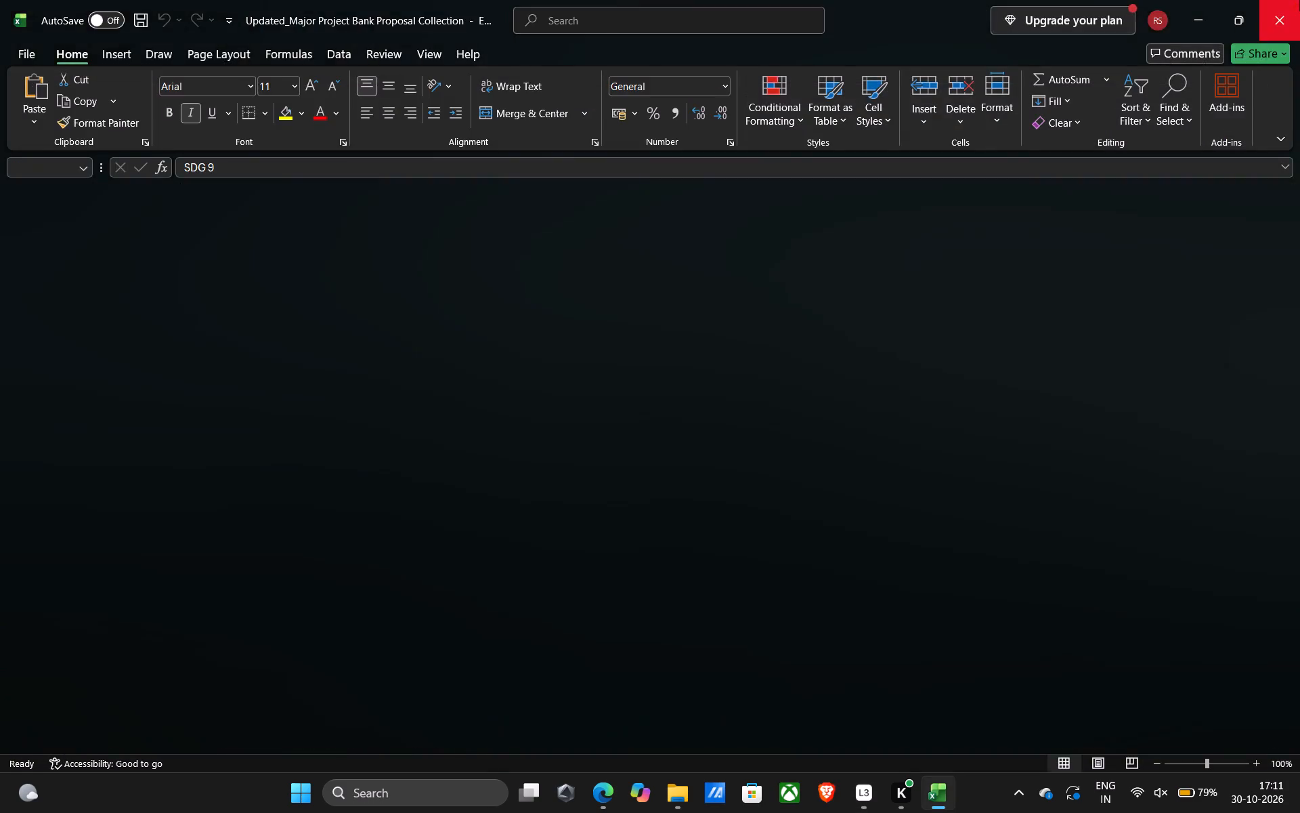
drag(1299, 0, 746, 89)
click(746, 89)
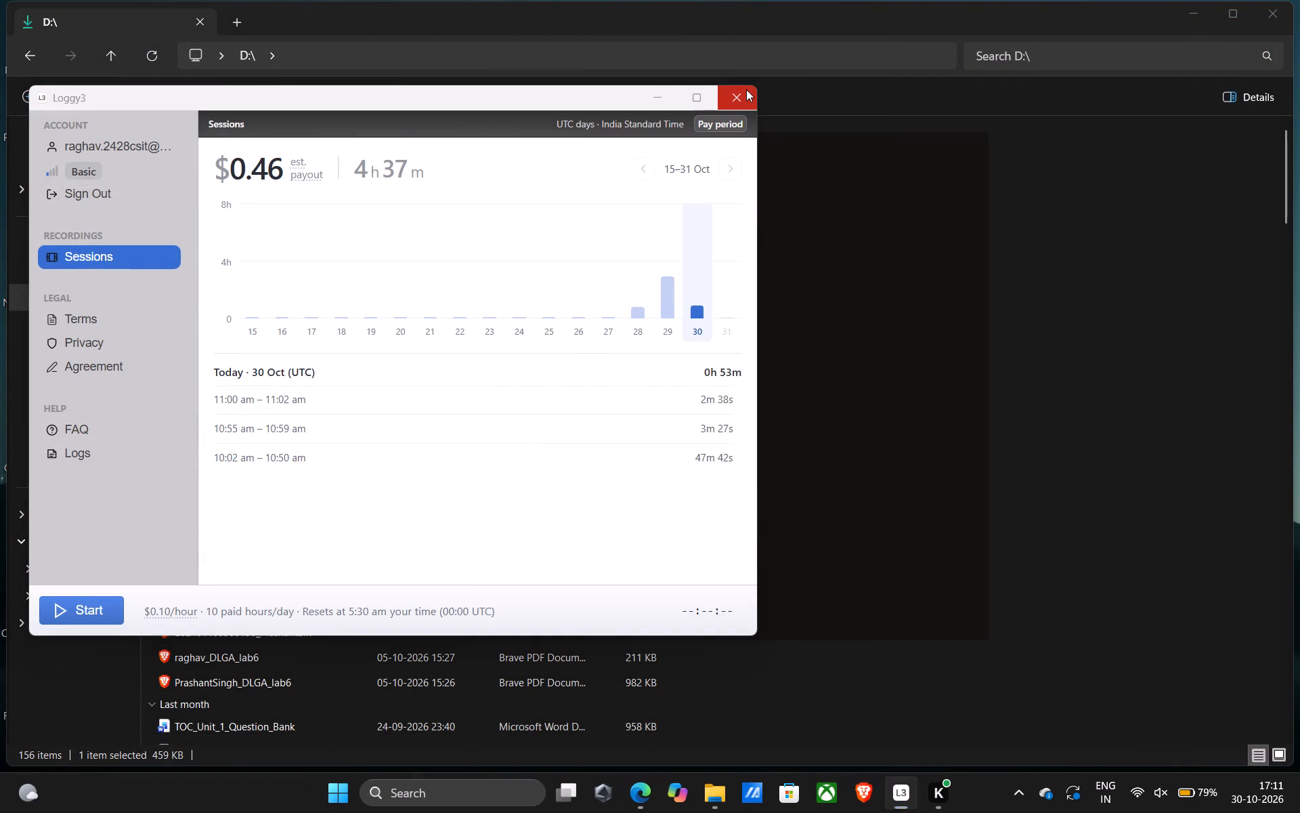
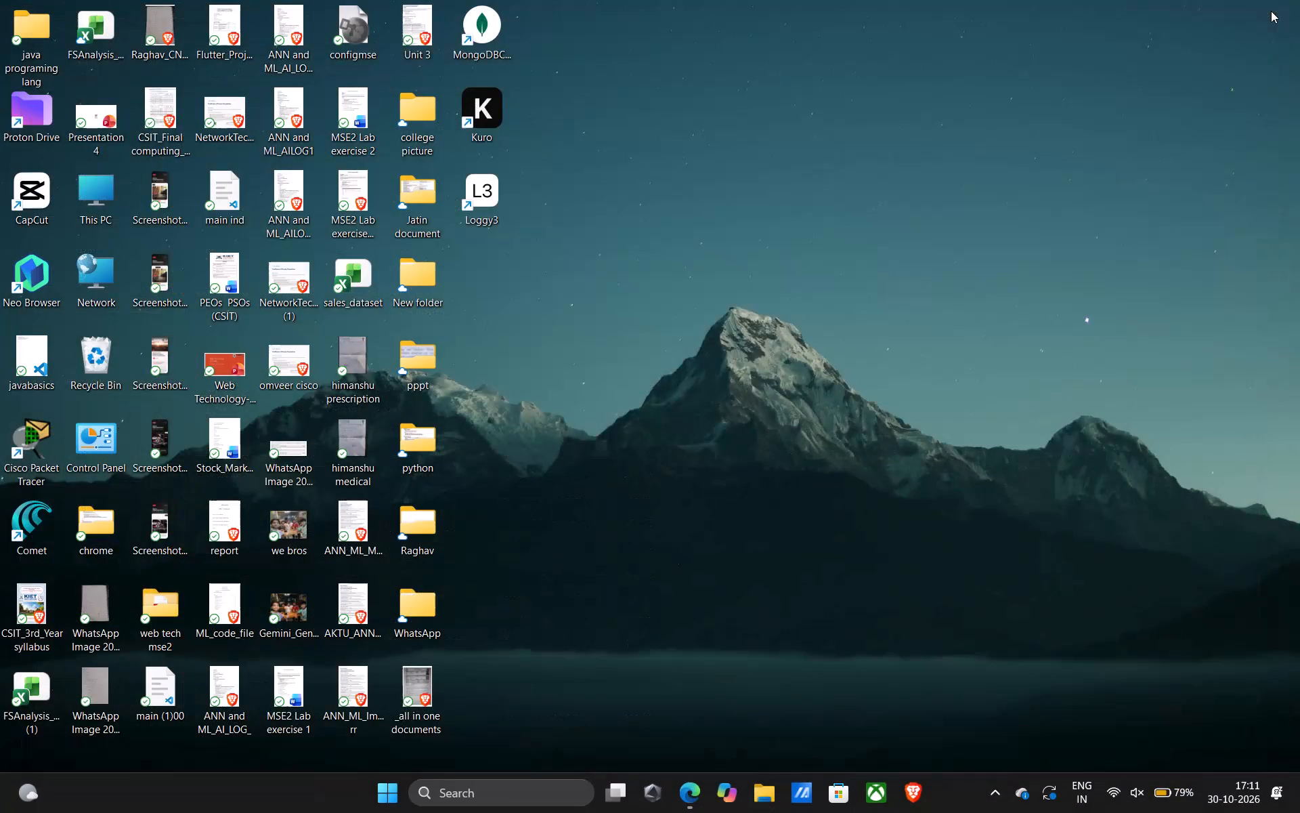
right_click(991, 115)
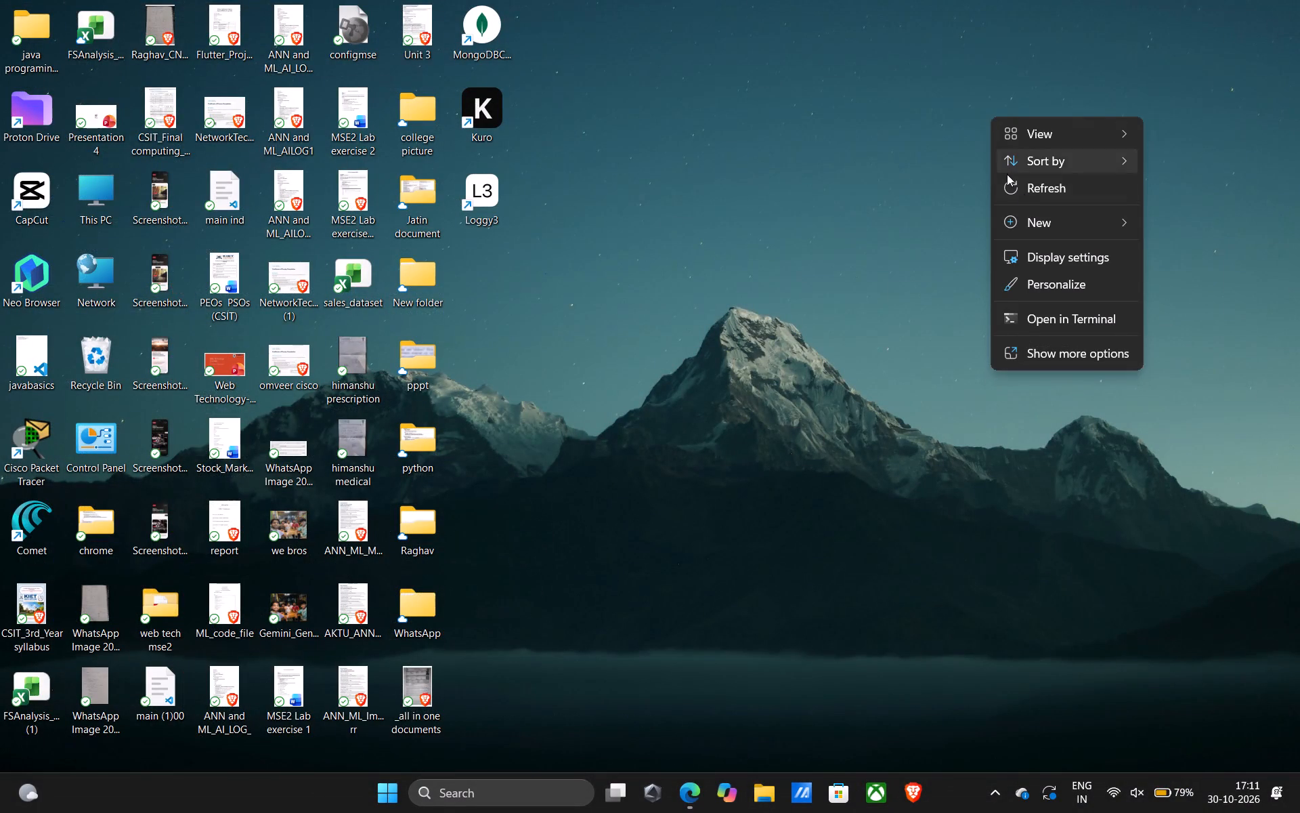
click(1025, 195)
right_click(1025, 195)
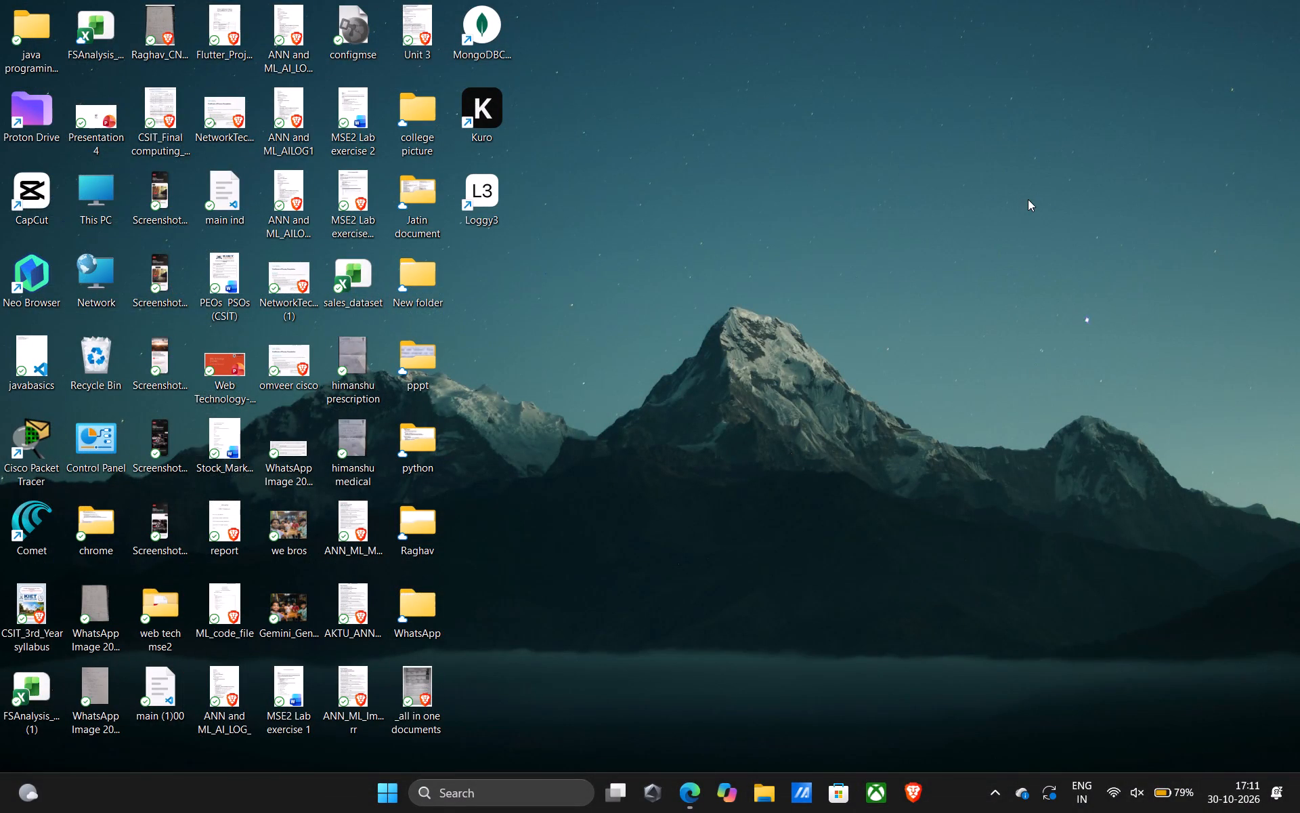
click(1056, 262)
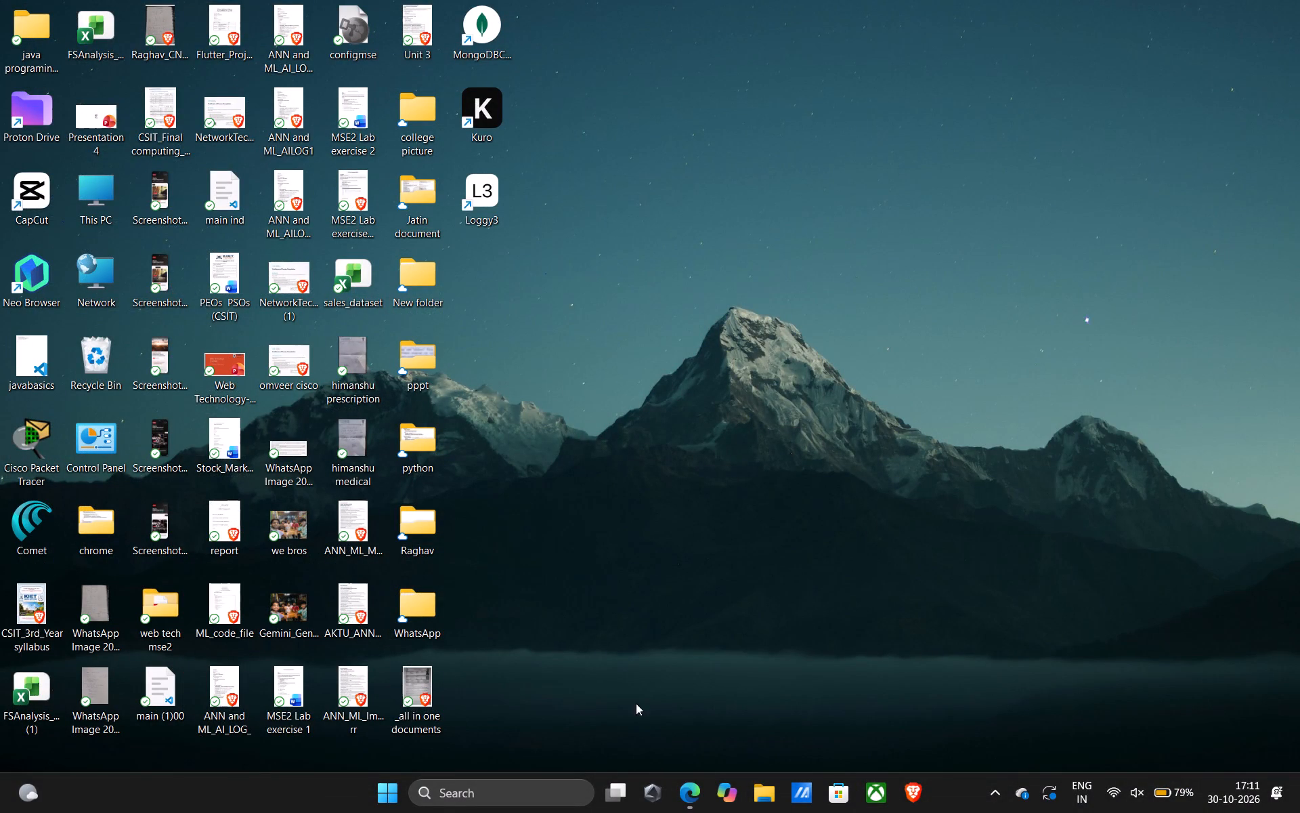
Switch to Microsoft Edge and close its window with all open tabs.
click(697, 789)
triple_click(1299, 0)
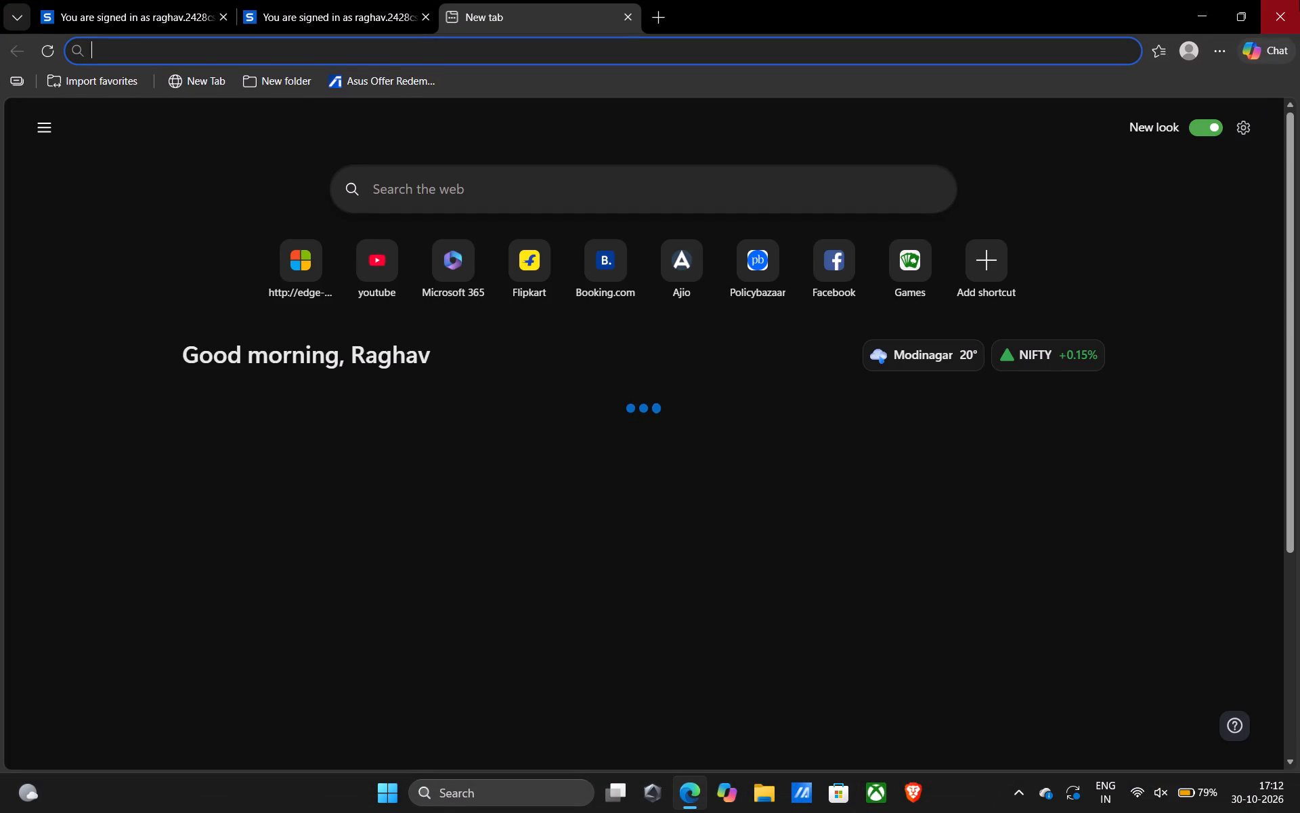
drag(1299, 0, 880, 203)
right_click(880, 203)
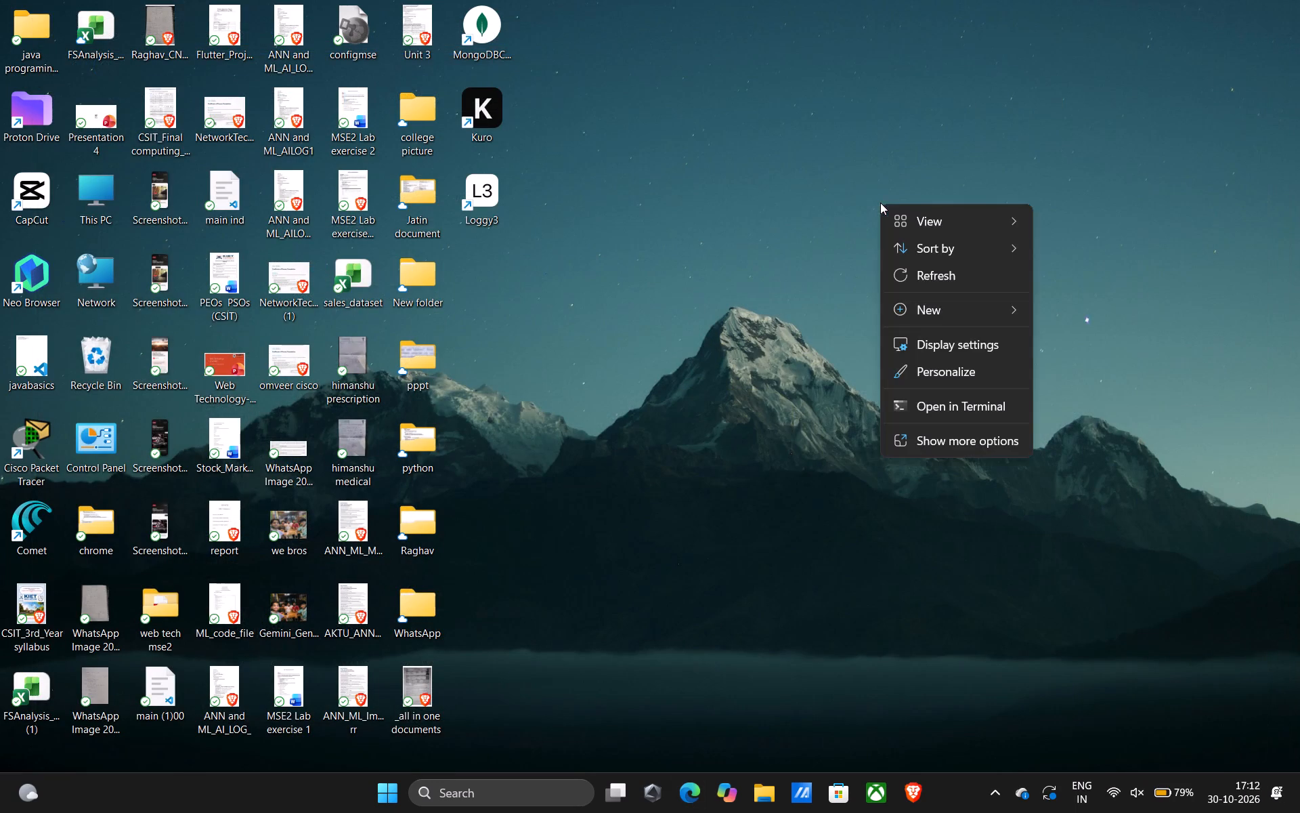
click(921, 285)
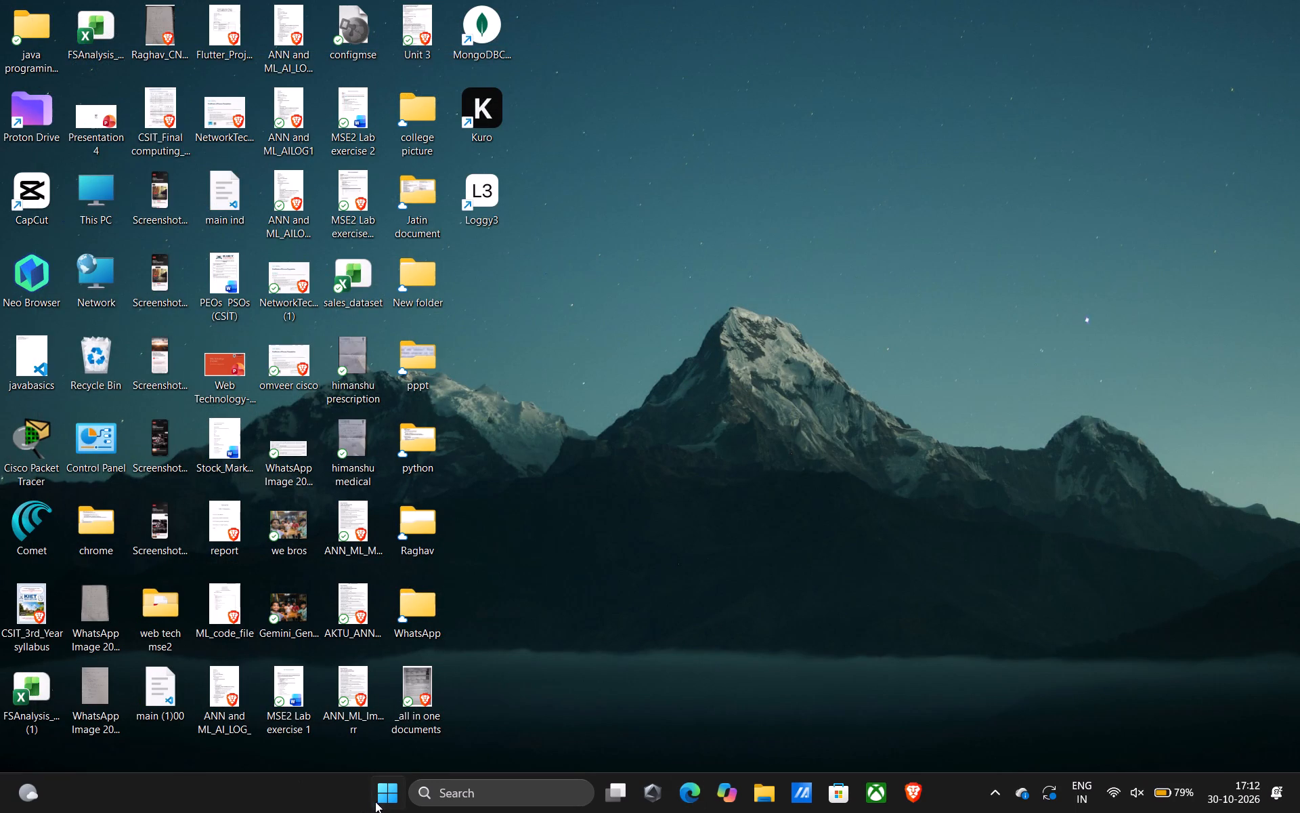
Open the computer's power options.
click(377, 801)
click(855, 732)
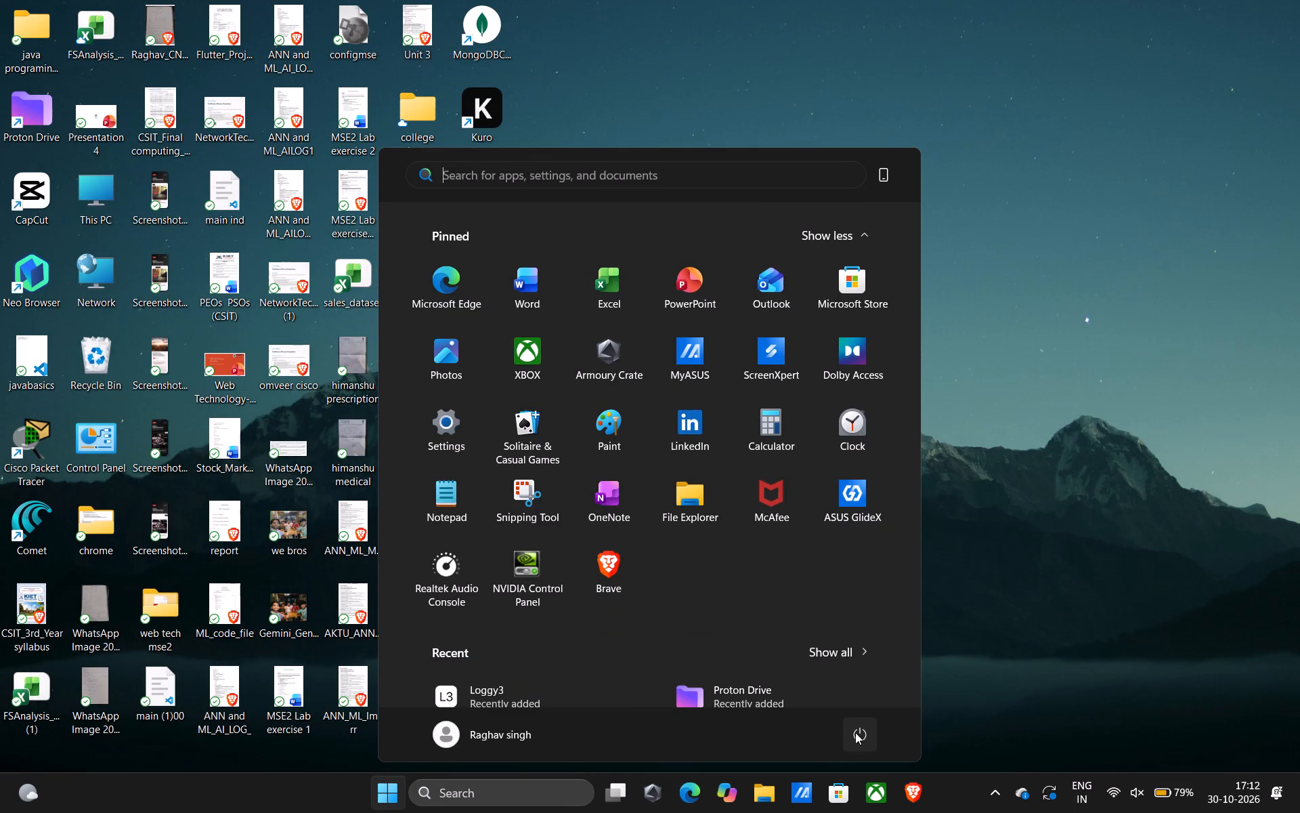